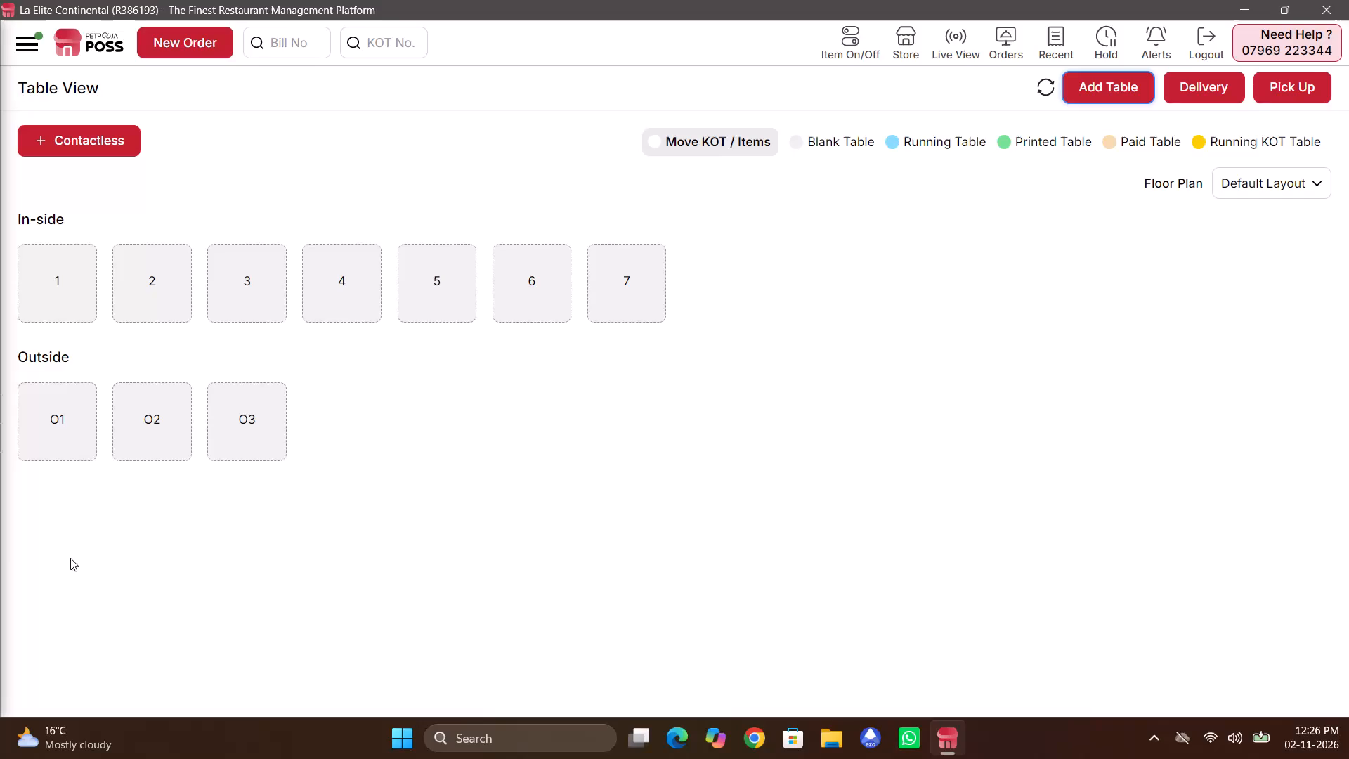
Order two Rista from Kashmiri Wazwaan for outside table O3 and send the order as a printed KOT.
left_click(269, 422)
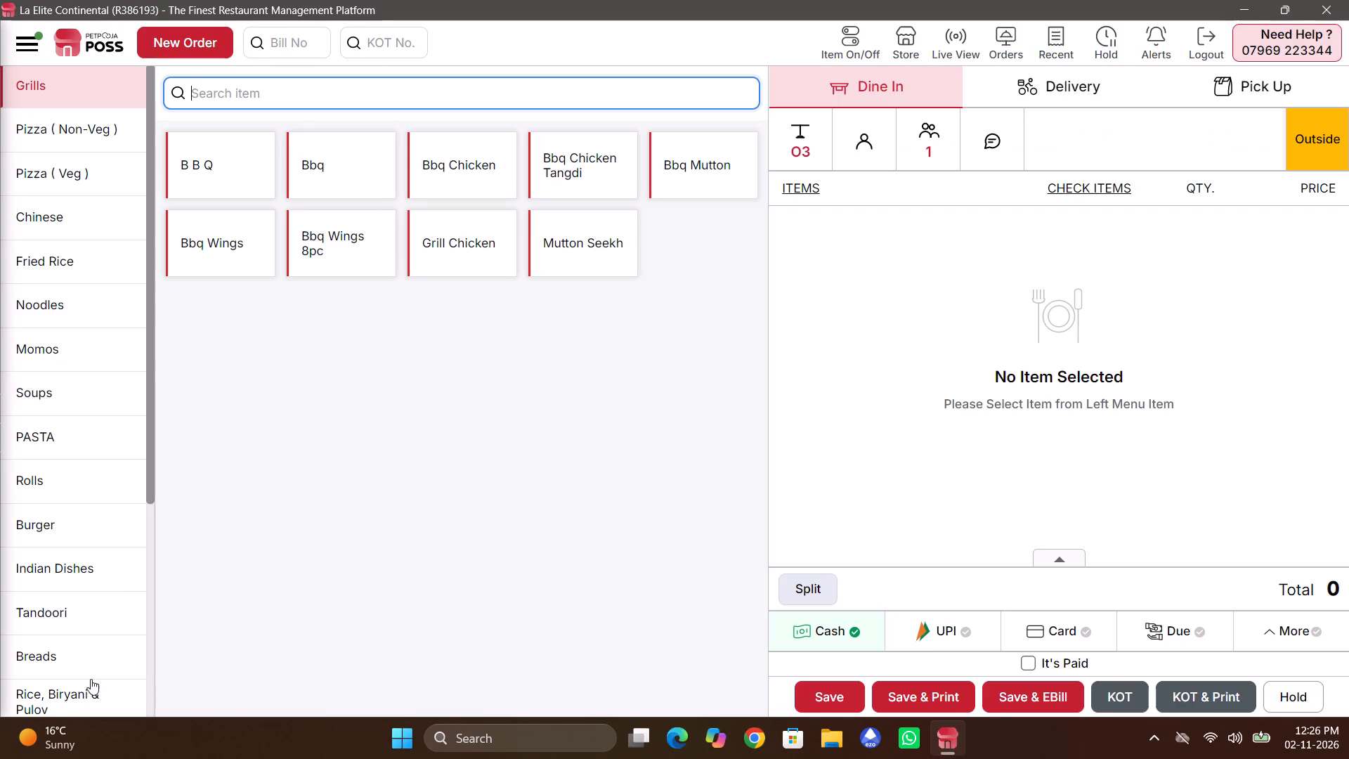
left_click(146, 706)
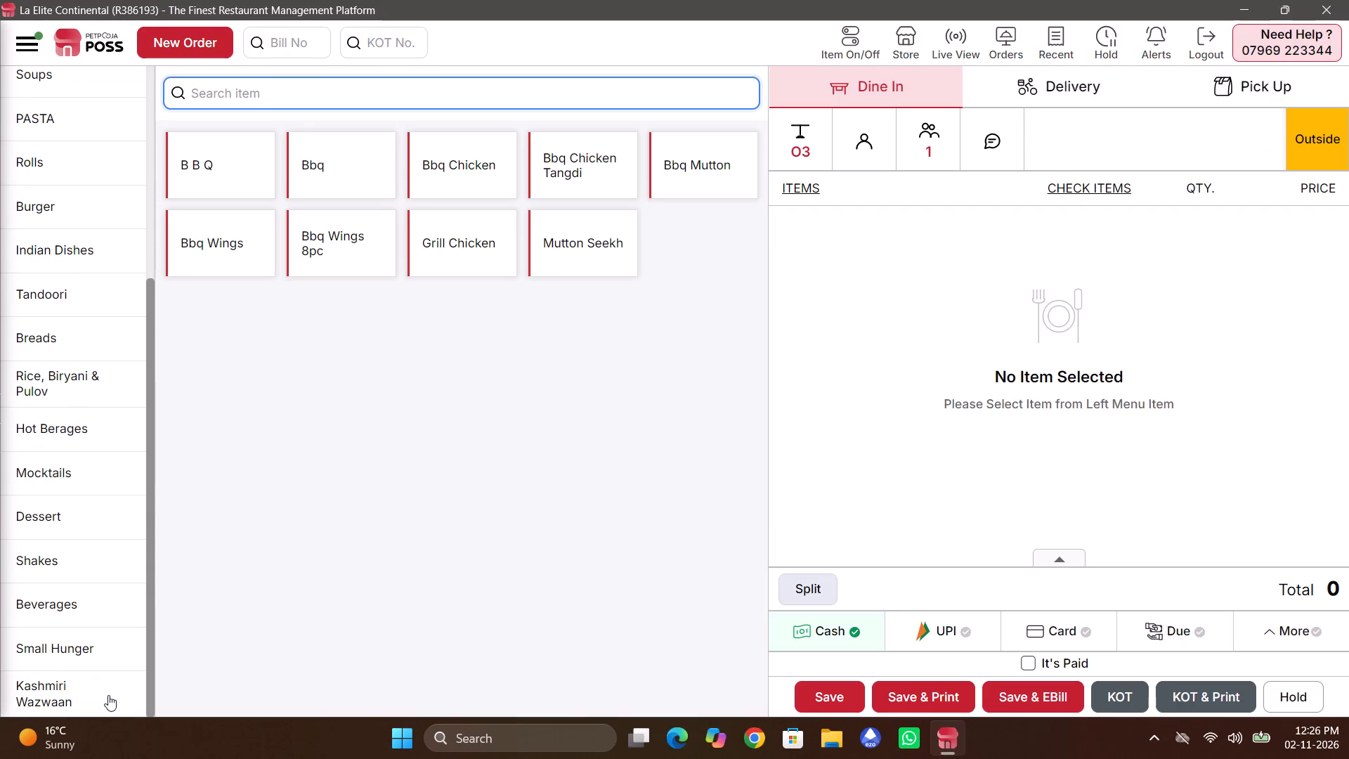
left_click(108, 695)
double_click(331, 340)
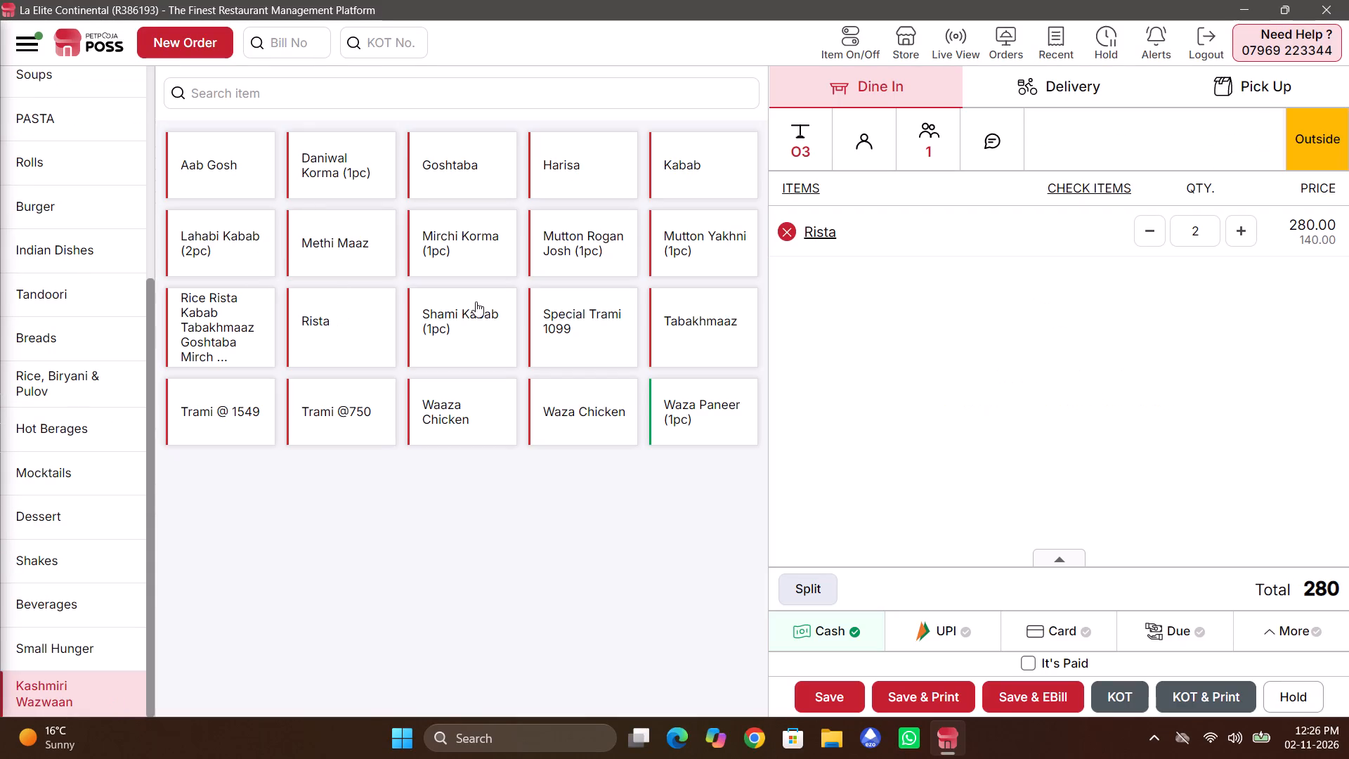
left_click(1188, 695)
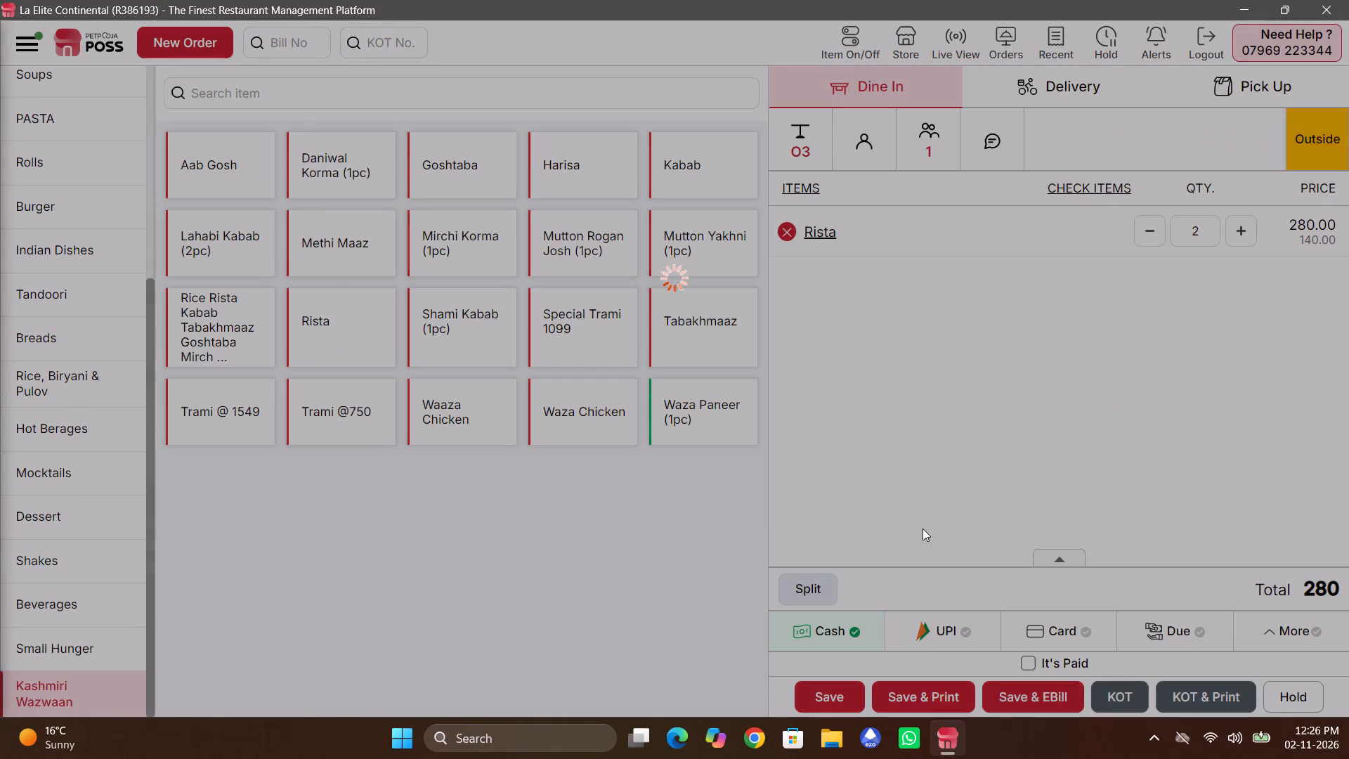
Return to the table overview and open the details of outside table O3's running order.
left_click(434, 304)
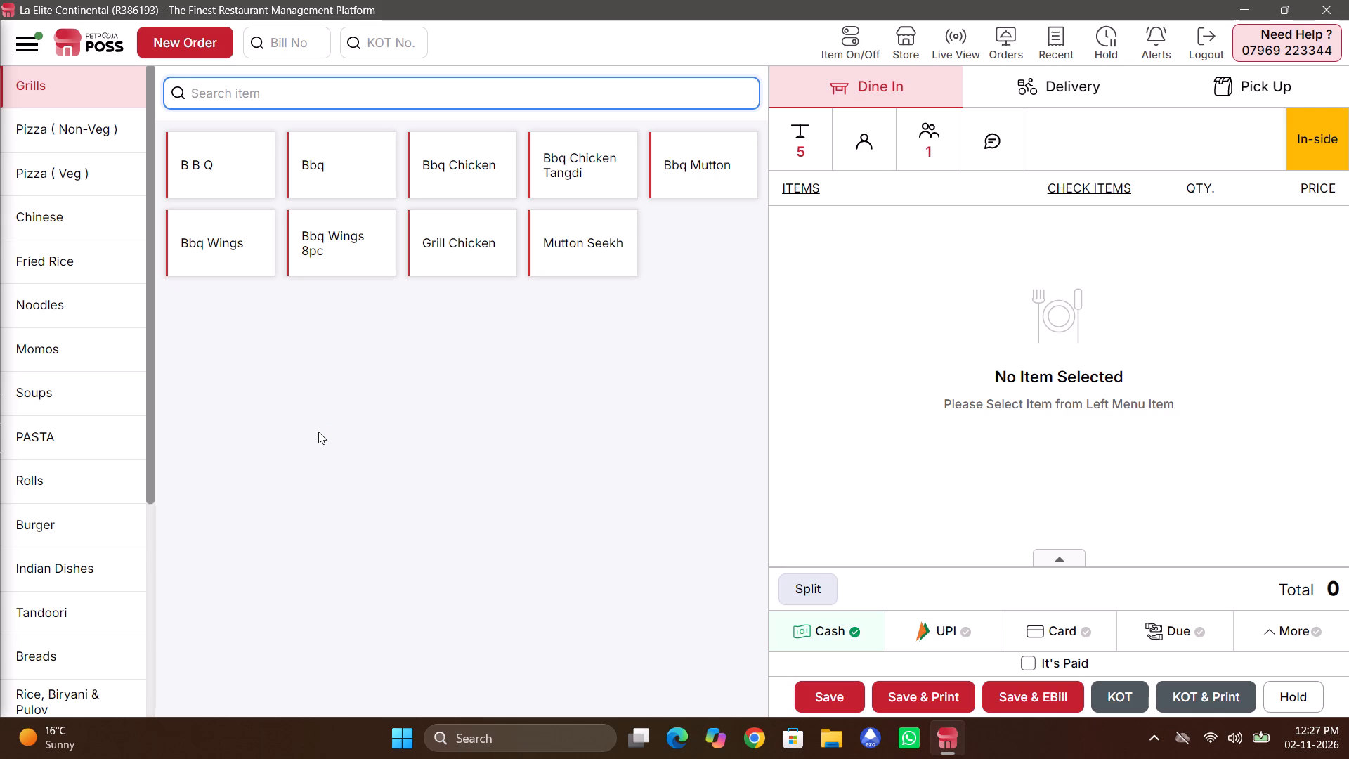
left_click(176, 34)
left_click(259, 467)
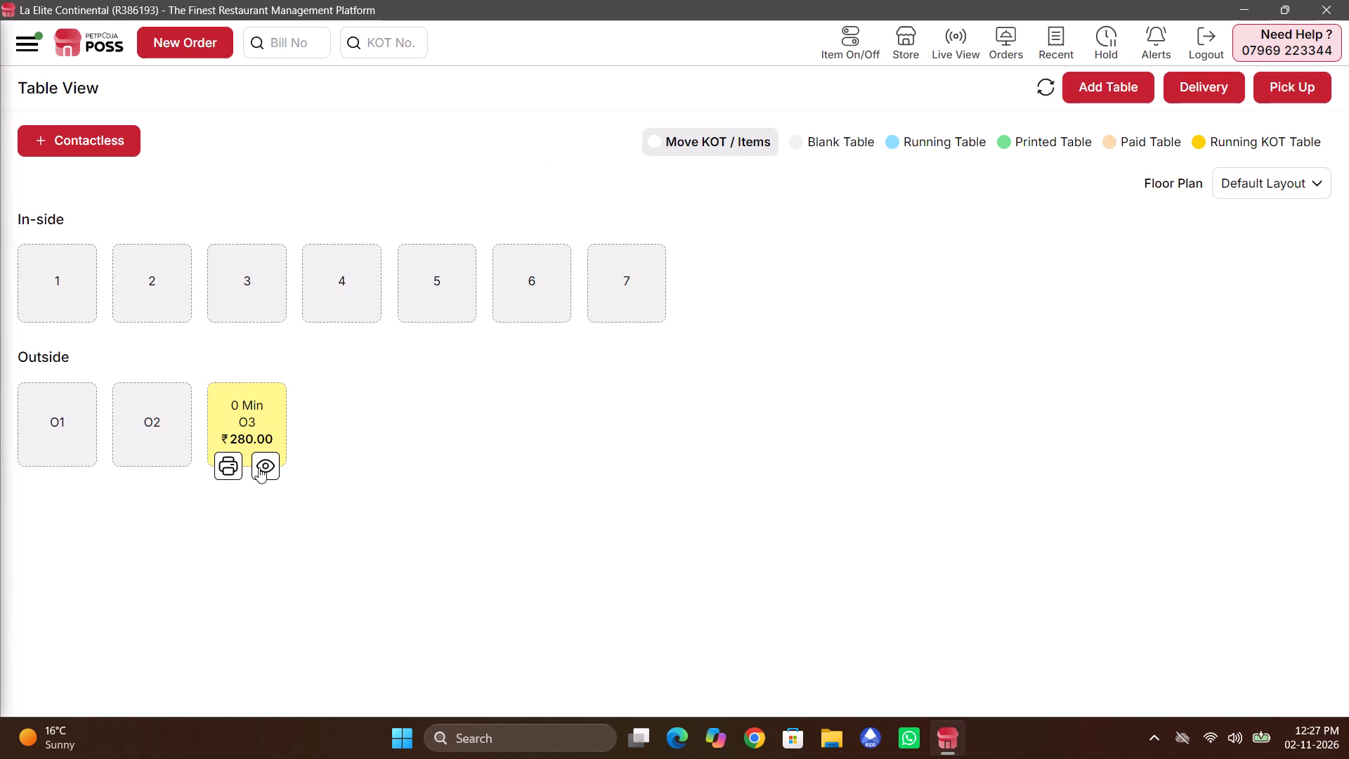
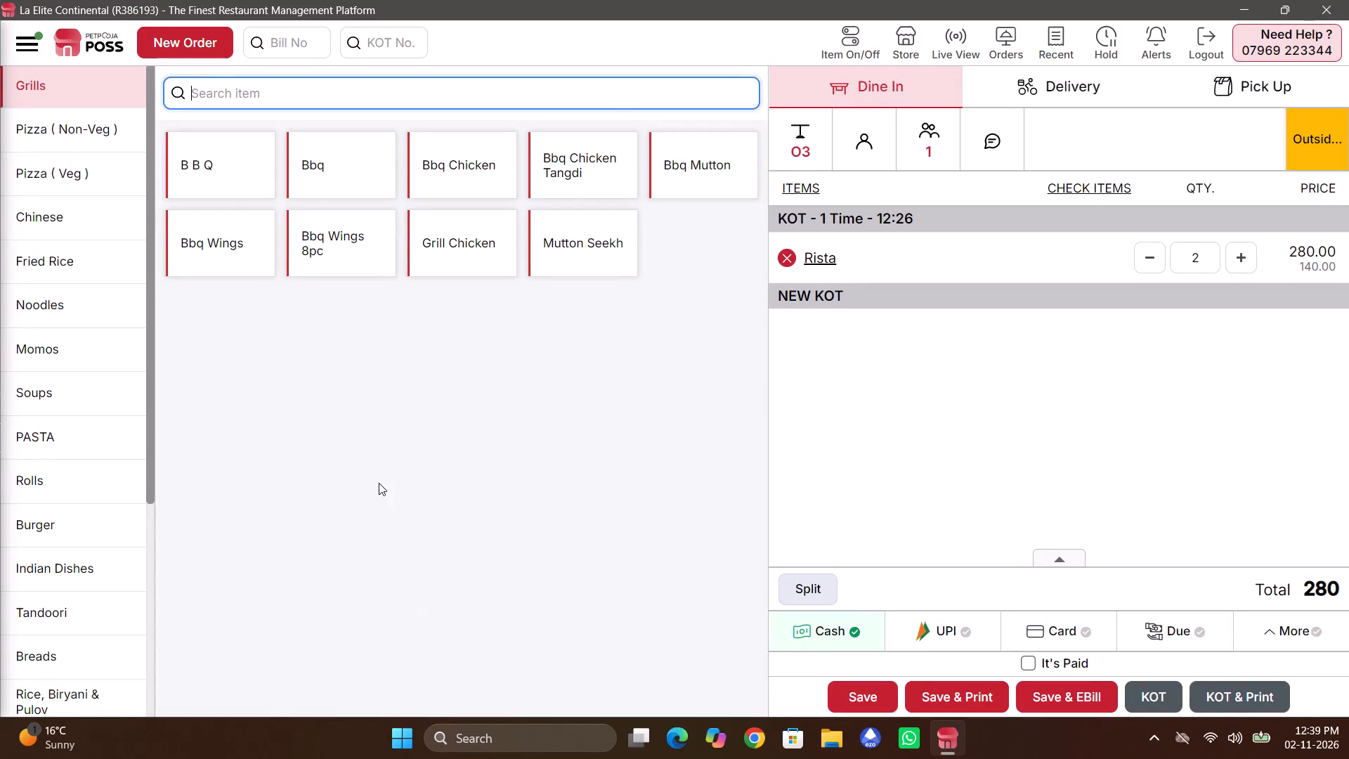
Save outside table O3's running order with Cash as the payment type and issue its e-bill.
left_click(1080, 698)
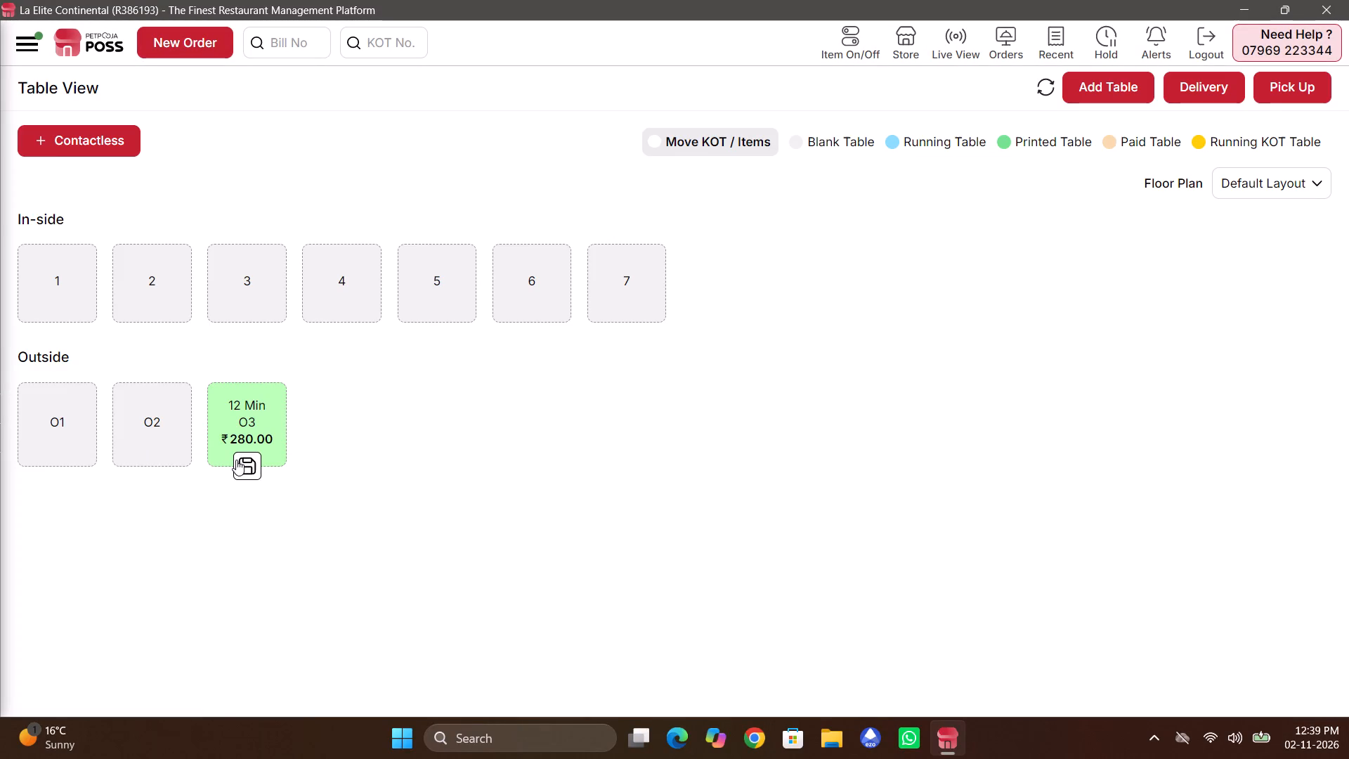
Settle and save the bill for outside table O3 with Cash as the payment type.
left_click(236, 460)
left_click(923, 514)
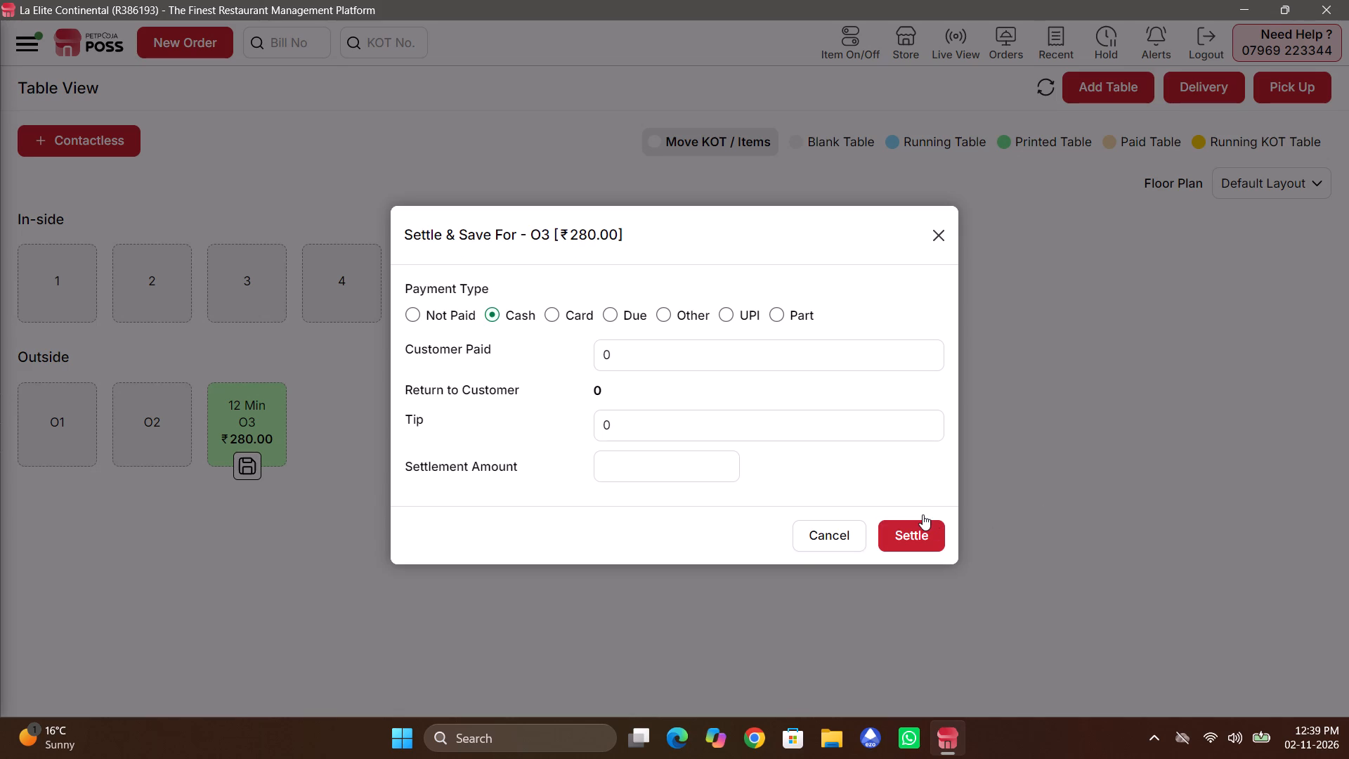
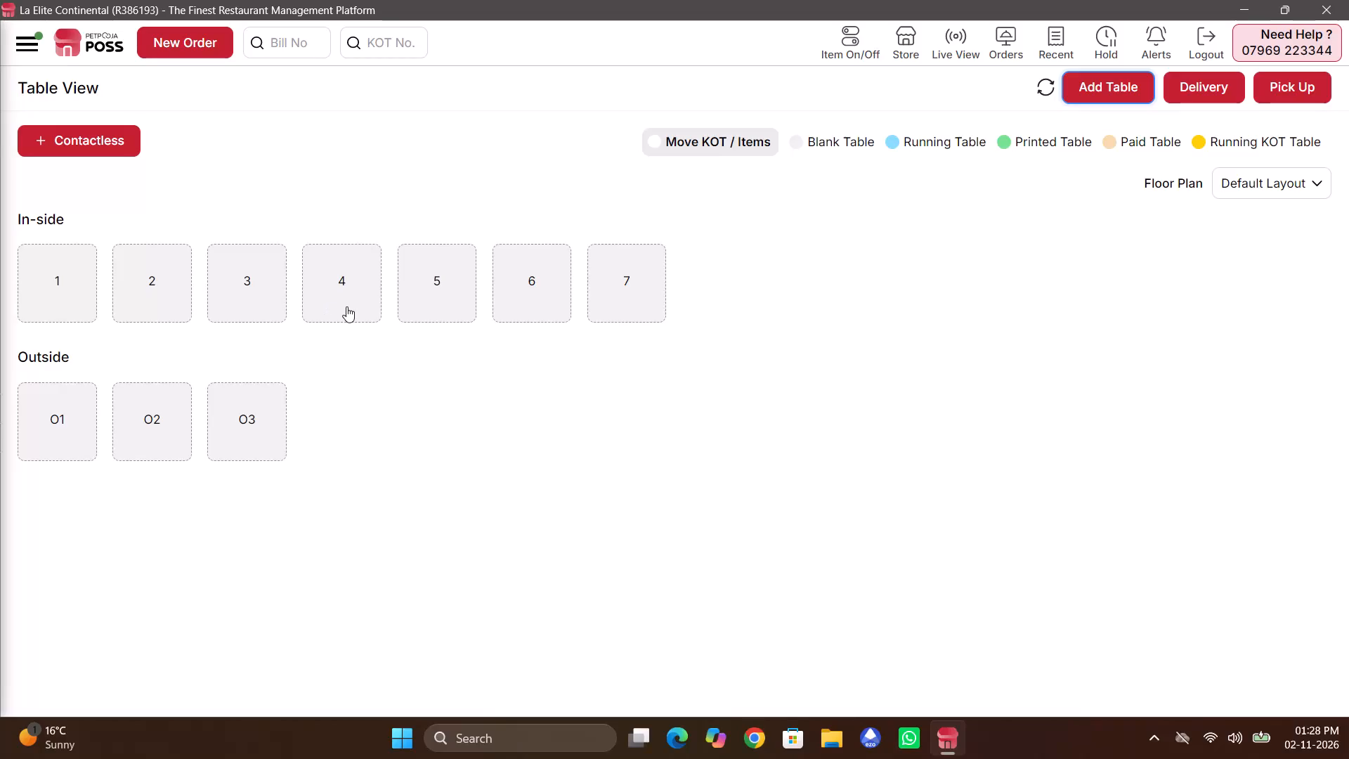
Start a dine-in order for inside table 5 and add one full Tandoori Chicken from the Tandoori category.
left_click(415, 301)
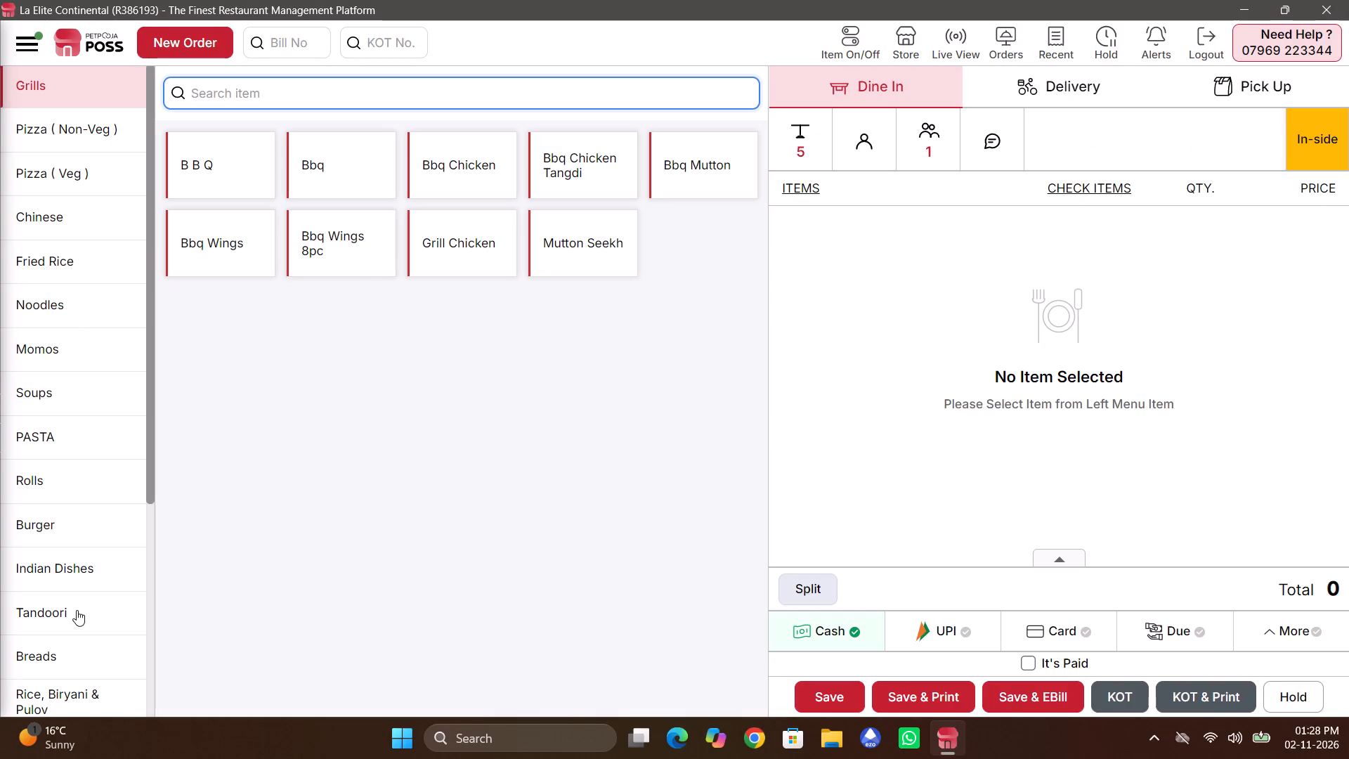
left_click(65, 611)
left_click(439, 230)
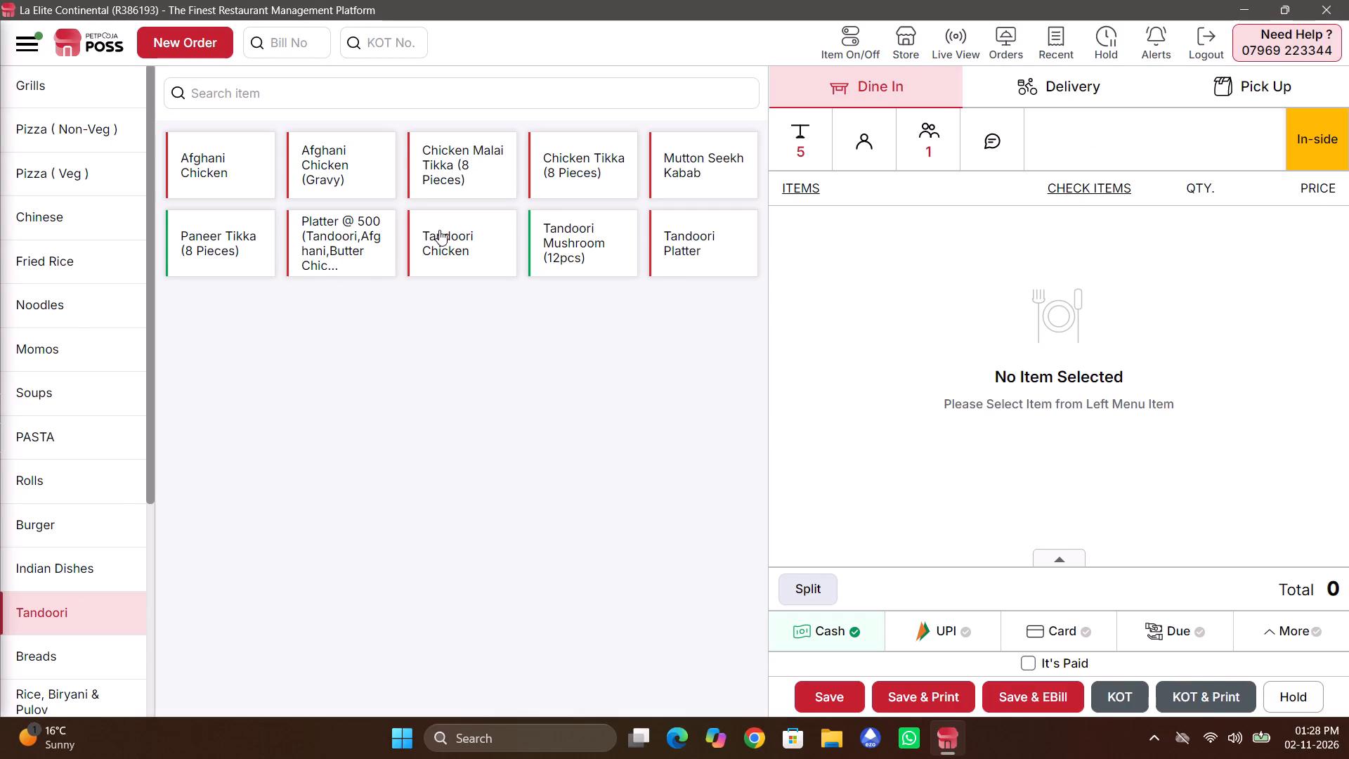
left_click_drag(434, 380, 575, 383)
left_click(575, 383)
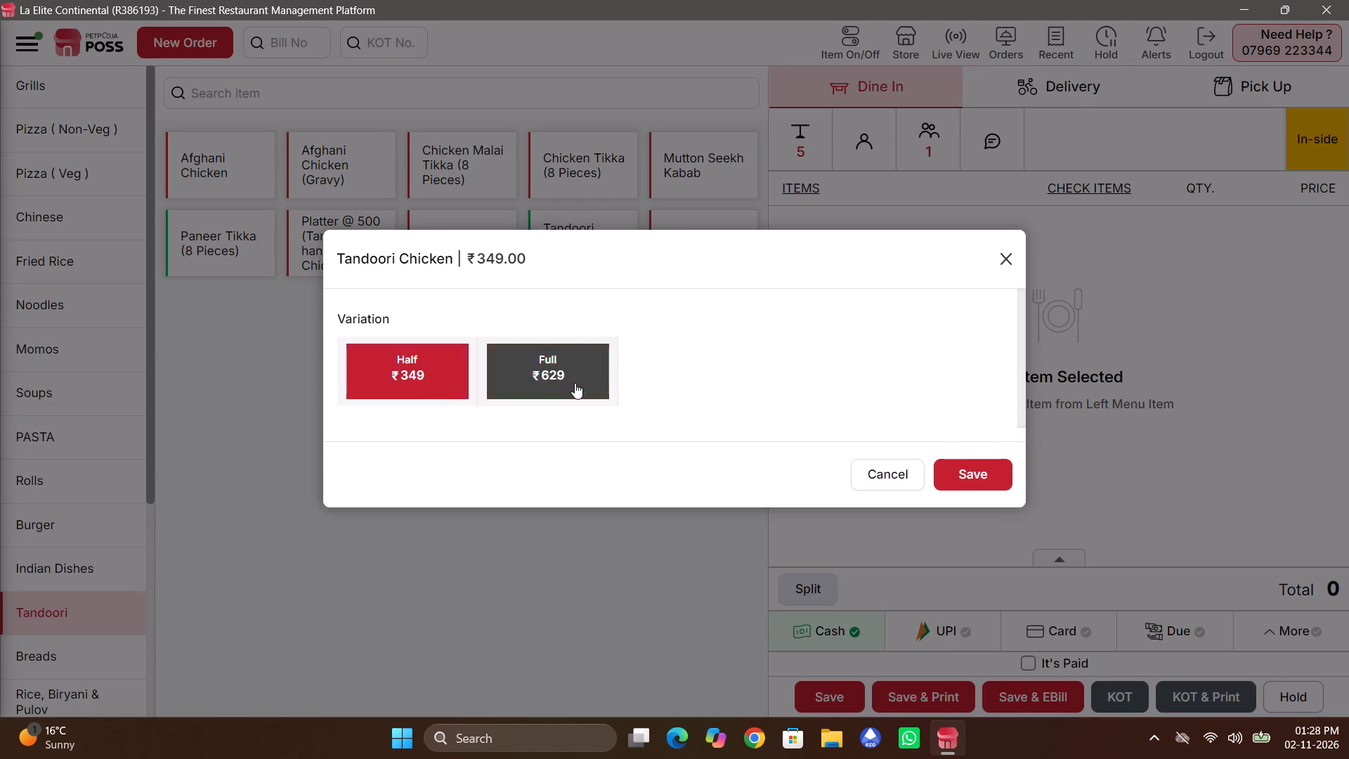
left_click(954, 470)
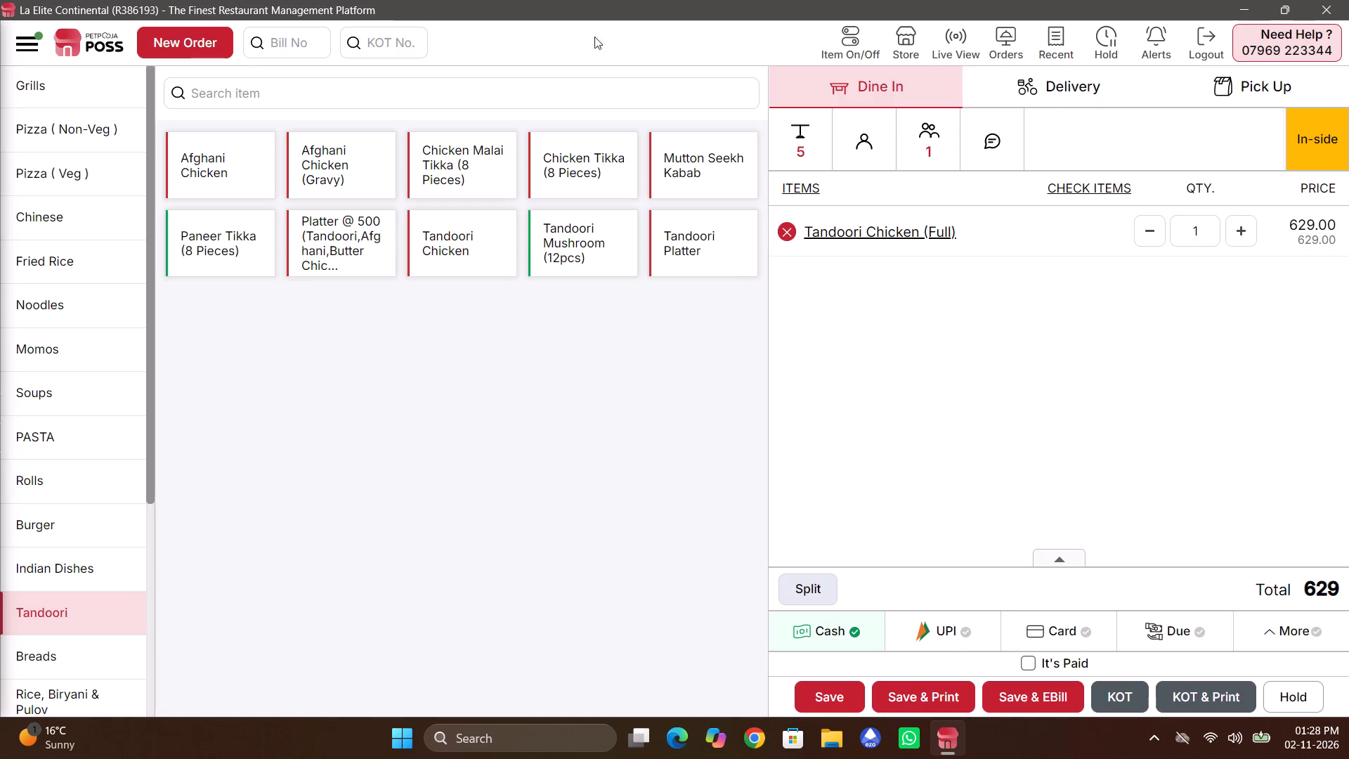
Search the menu for 30 and add two Campa At 30 to table 5's order.
left_click(546, 85)
type("30")
key("Return")
left_click(229, 164)
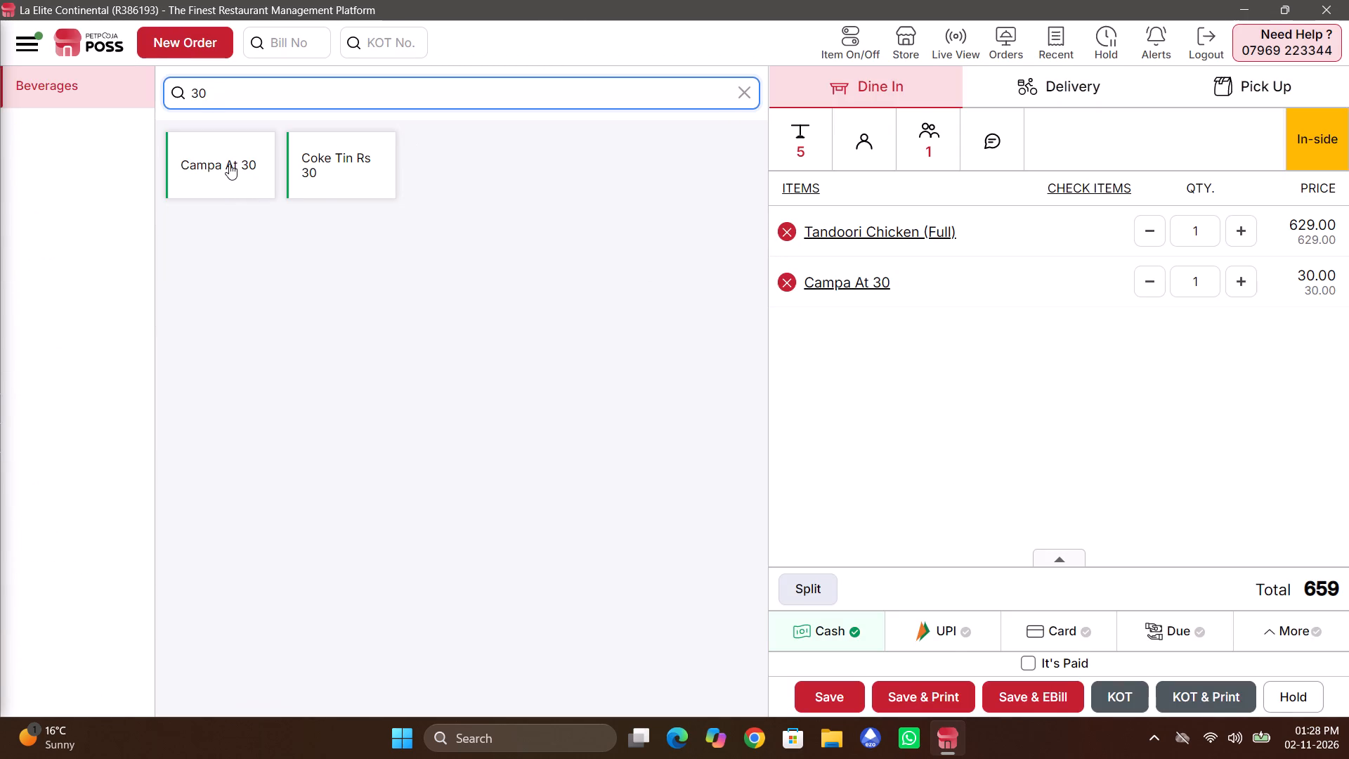
left_click(229, 164)
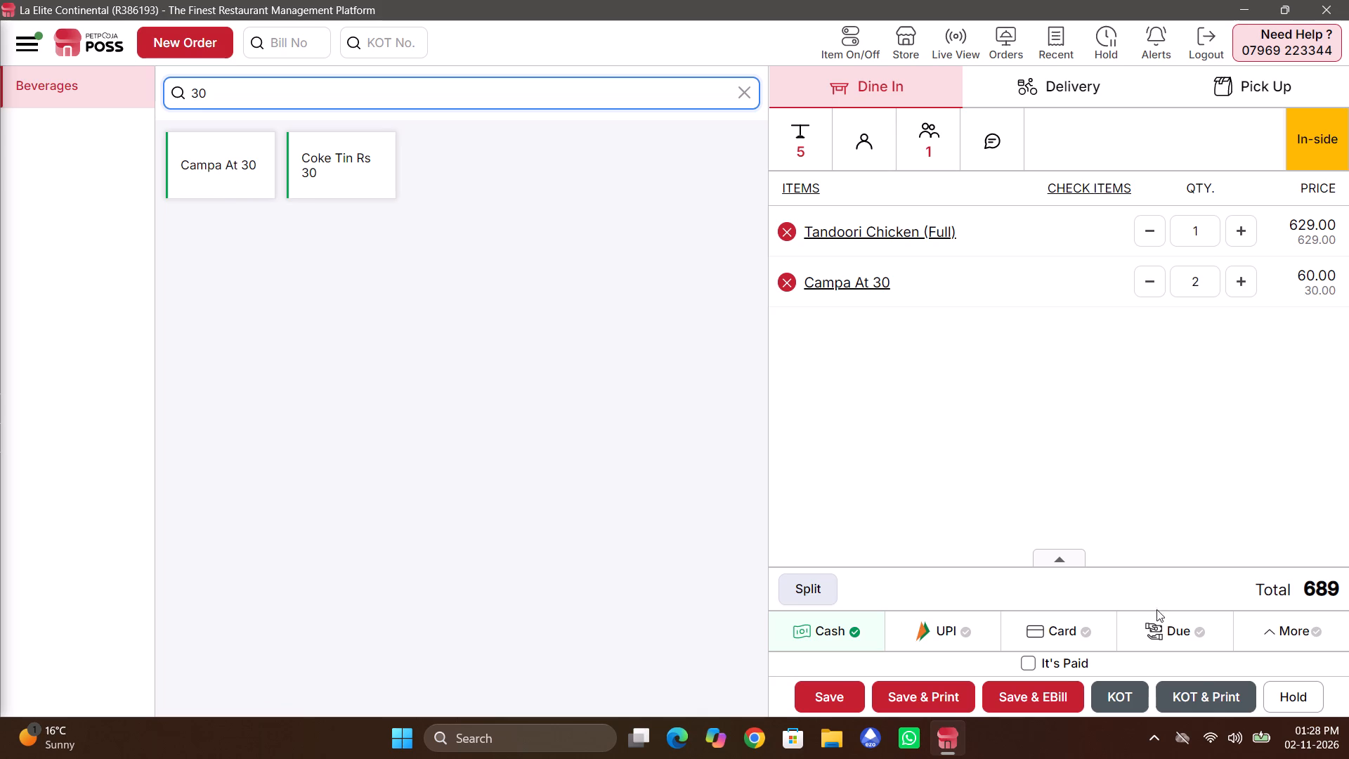
Place inside table 5's order as a KOT and print it.
left_click(1197, 694)
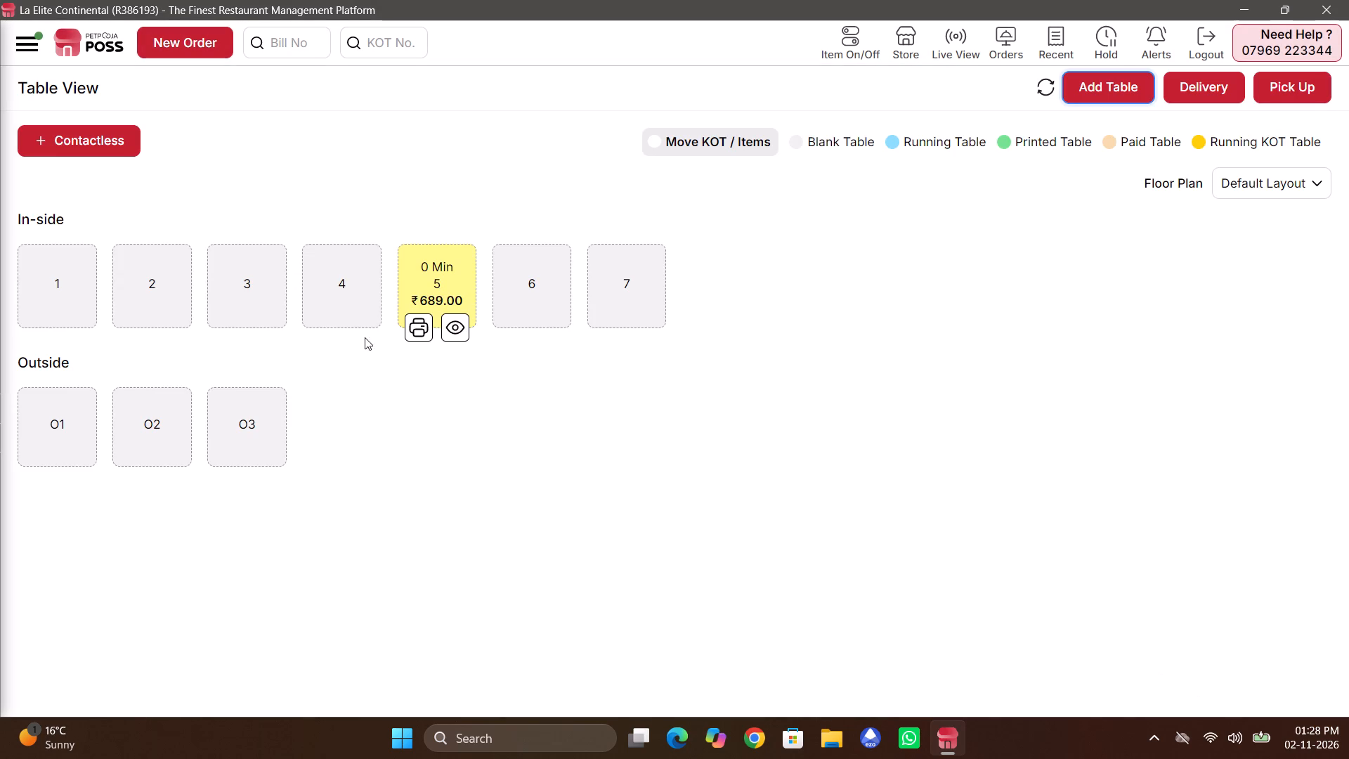
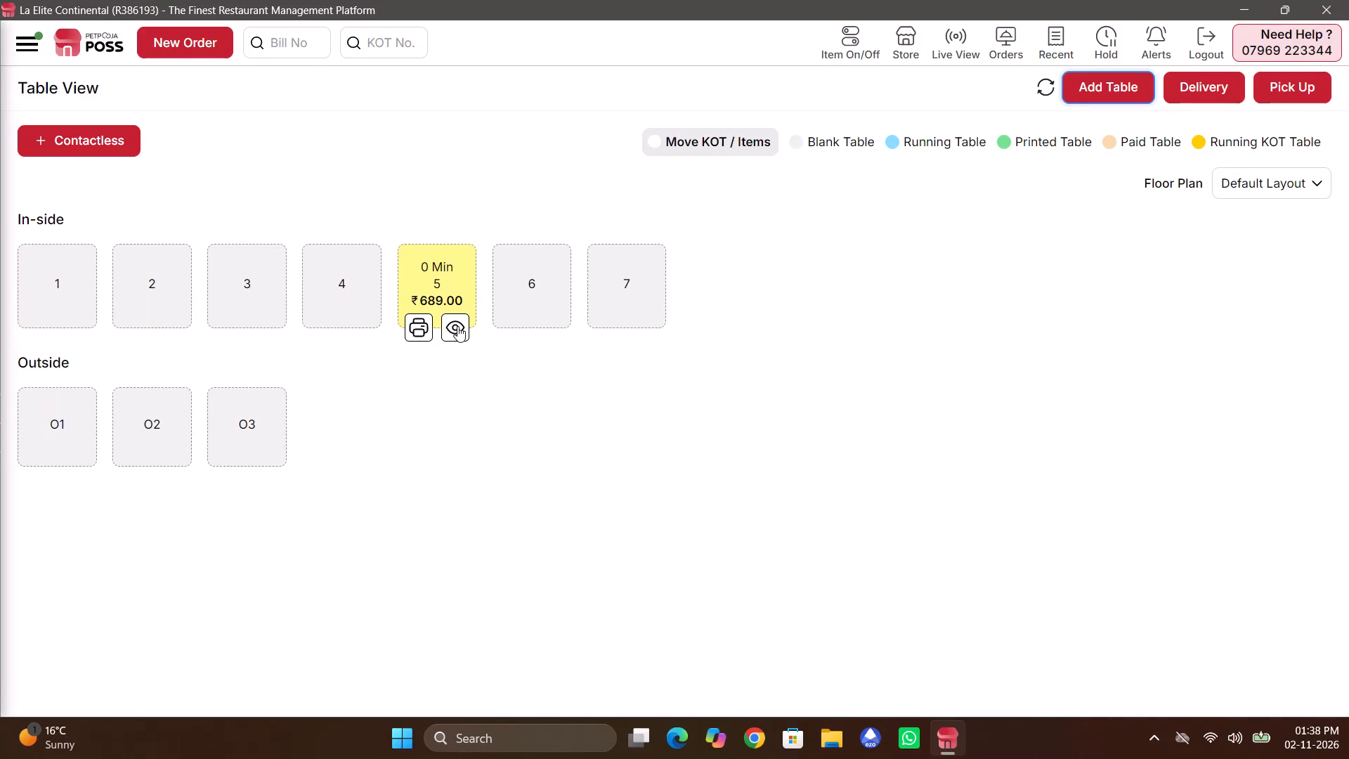
Print the bill for inside table 5's running order from the table view.
left_click(403, 339)
left_click(413, 337)
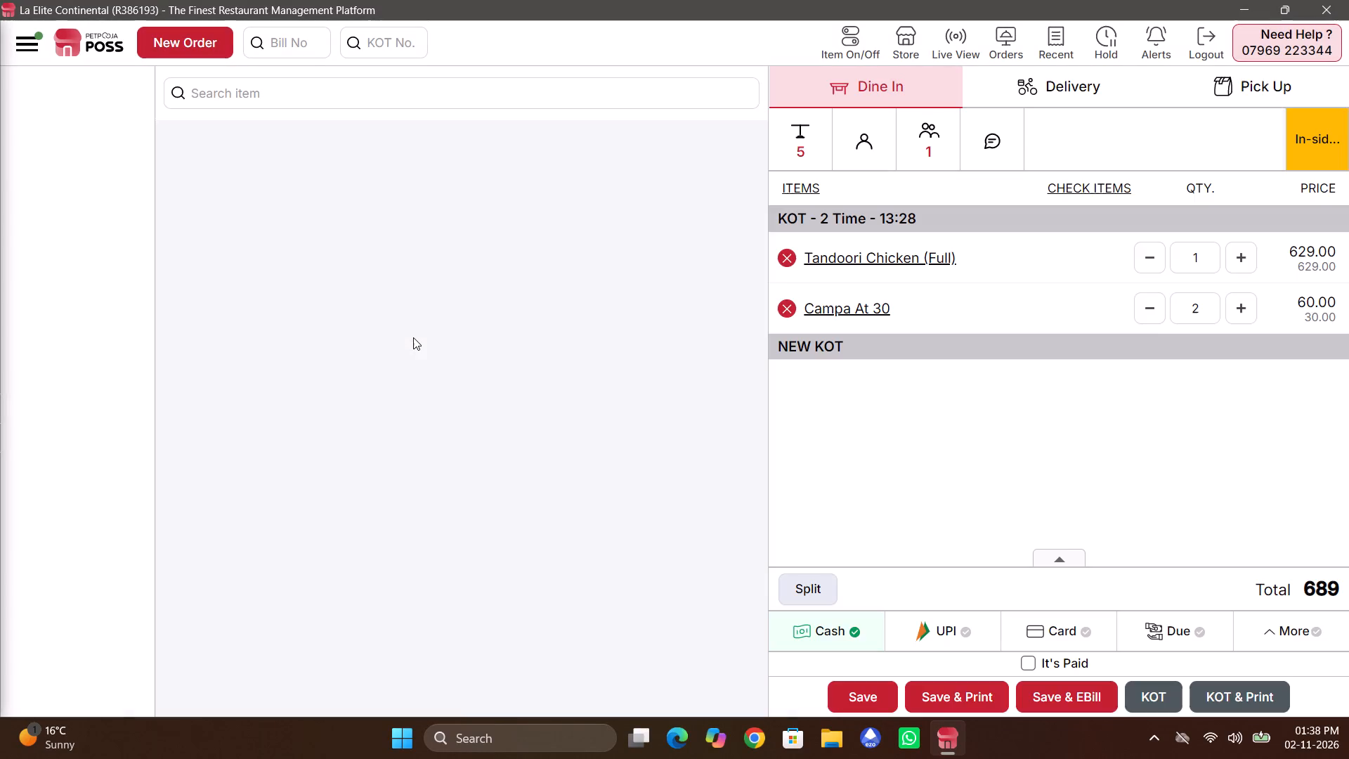
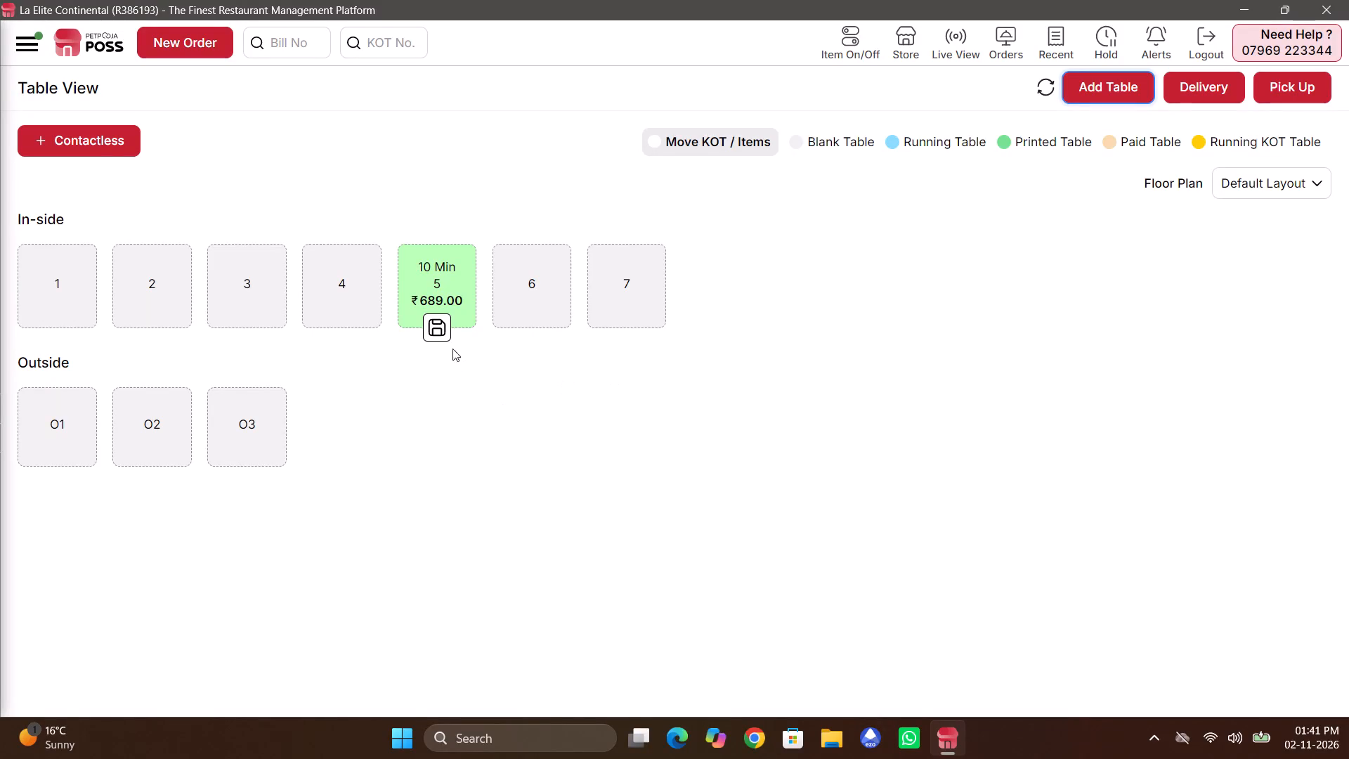
Settle and save inside table 5's printed bill with cash as the payment type.
left_click(436, 333)
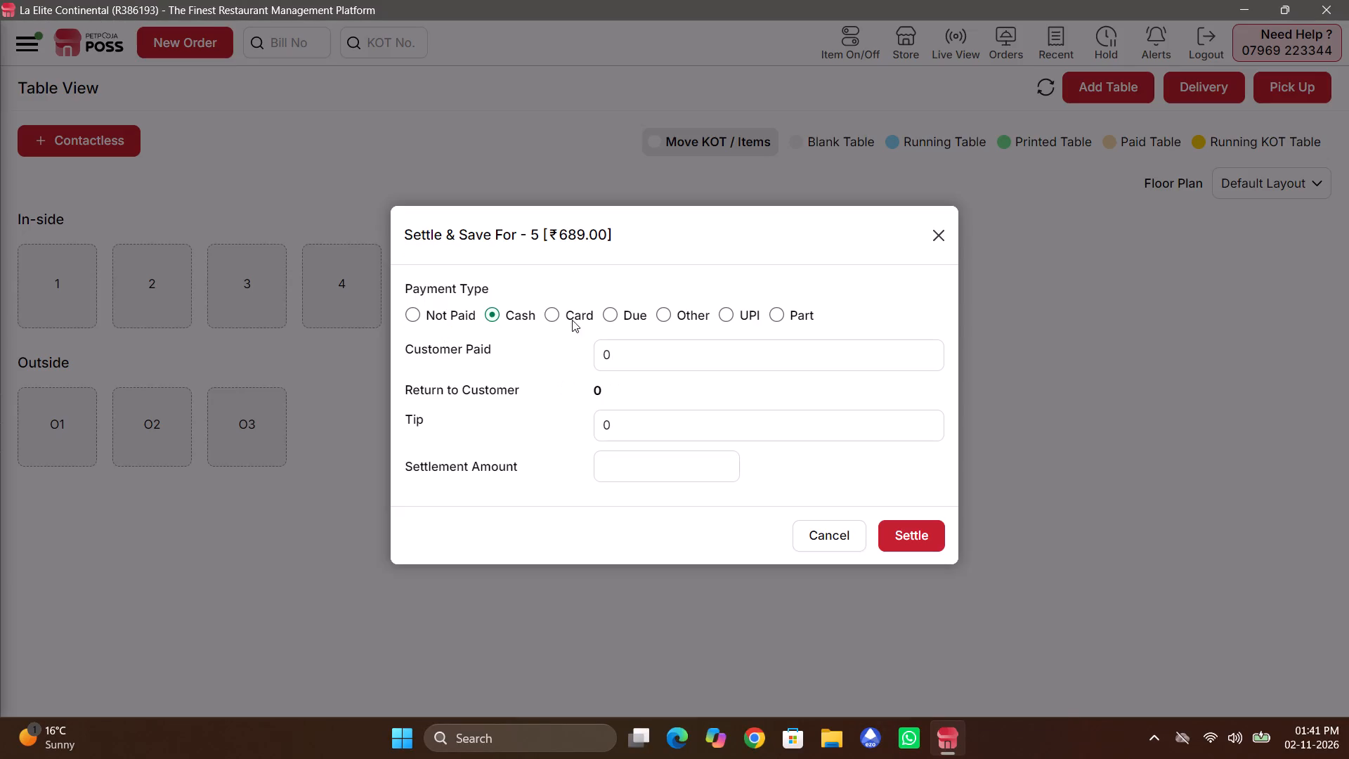
left_click(900, 514)
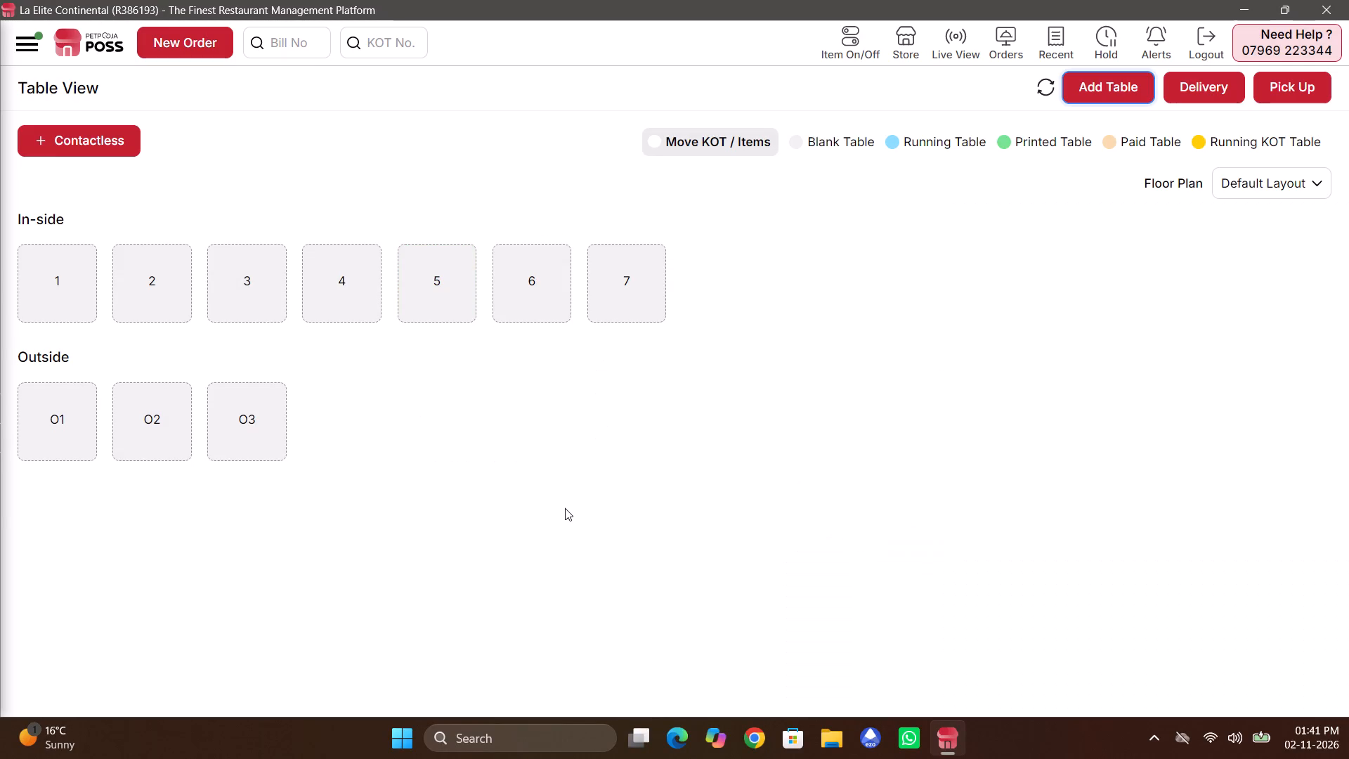
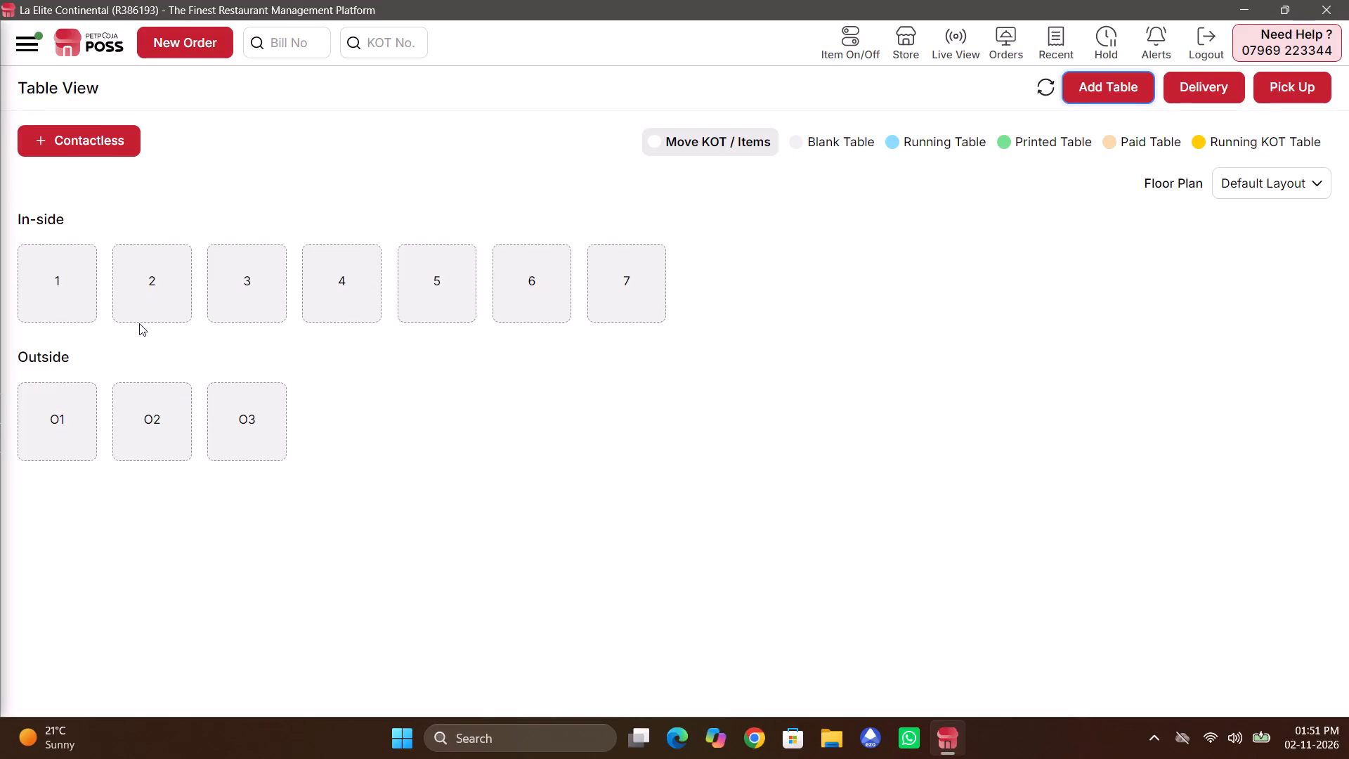
Take a dine-in order of three Cappuccinos and one Black Coffee for outside table O3 and print its KOT.
left_click(254, 448)
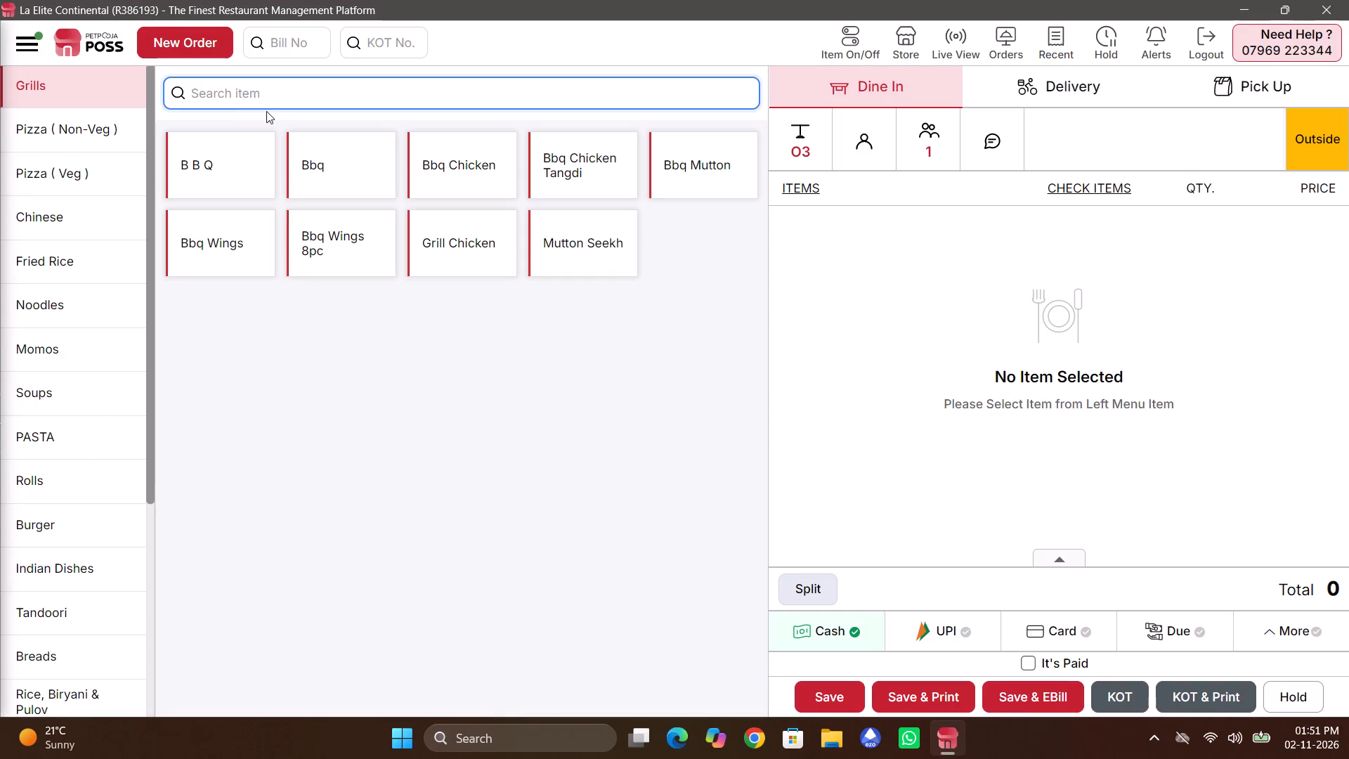
type("cap")
key("Return")
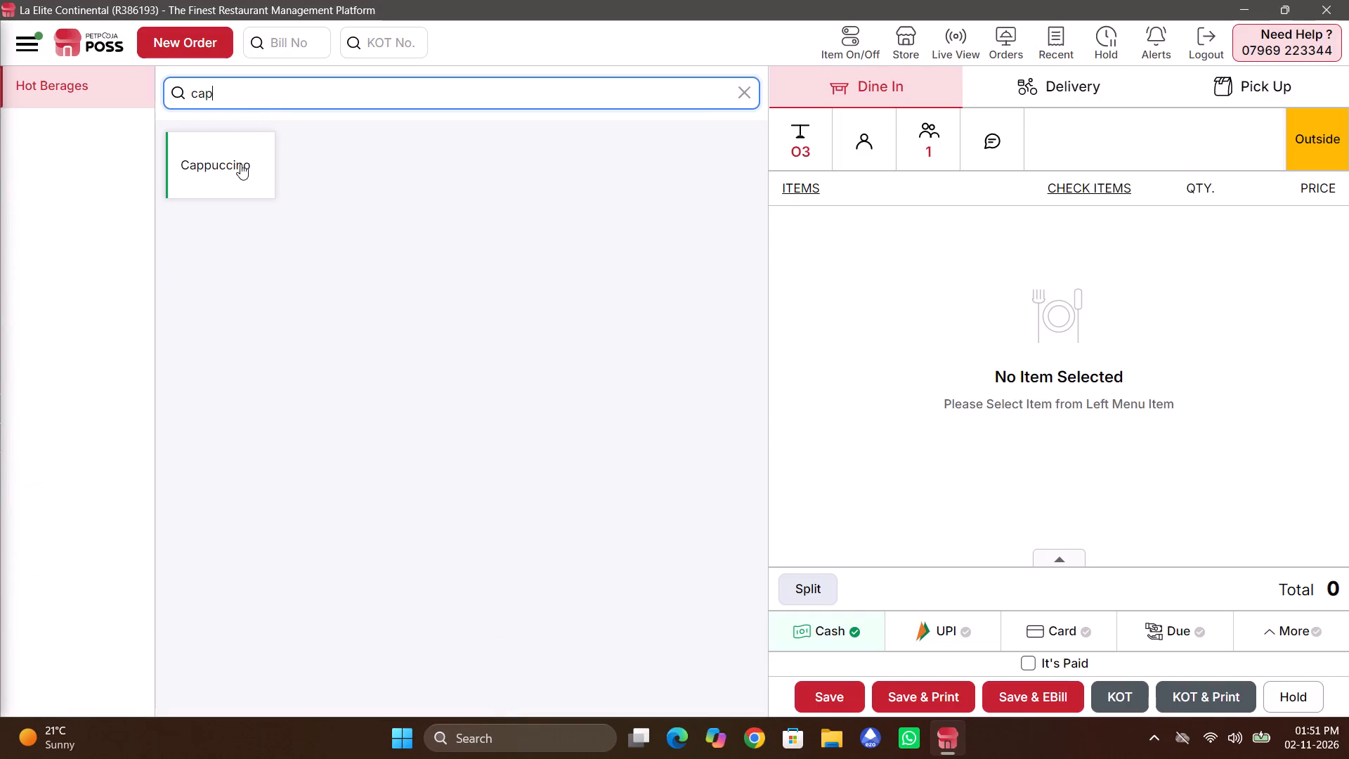
triple_click(240, 164)
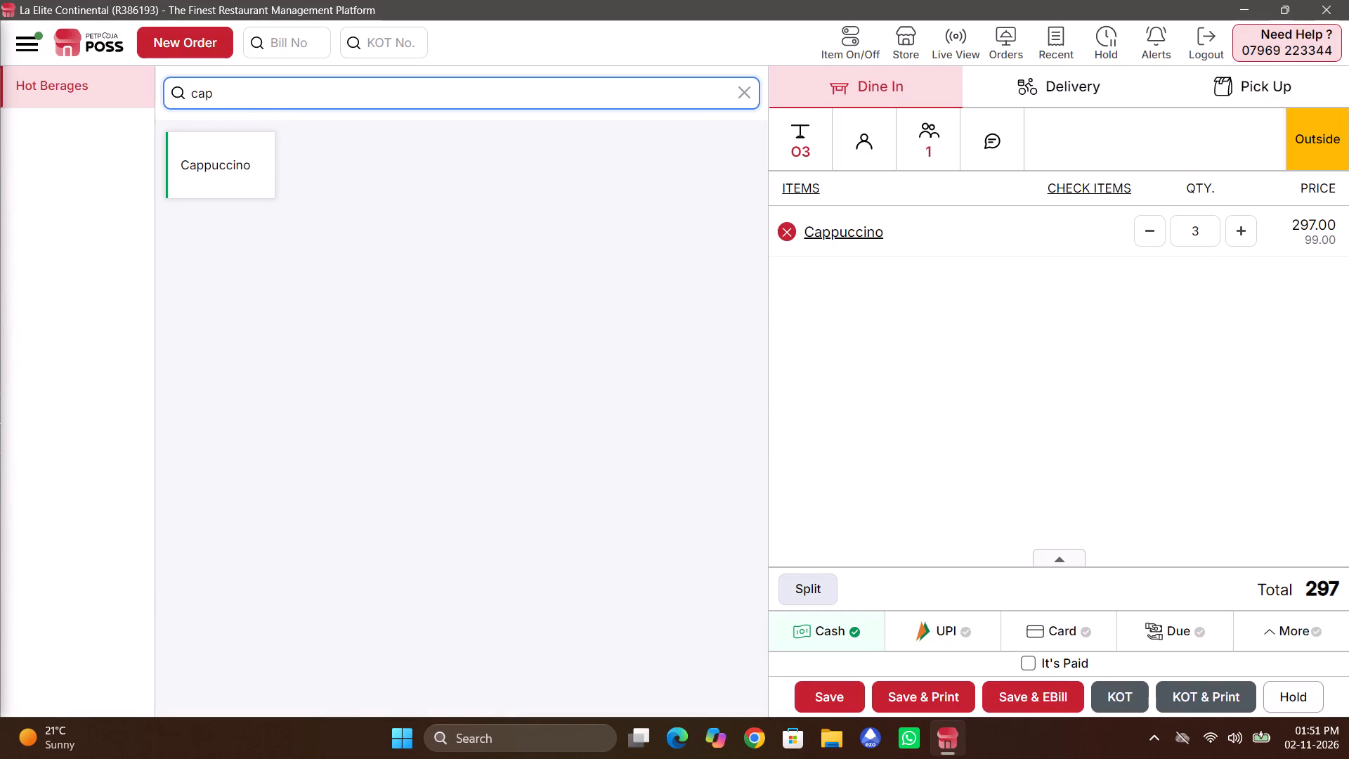
key("ctrl+a")
type("blac")
key("Return")
left_click(243, 148)
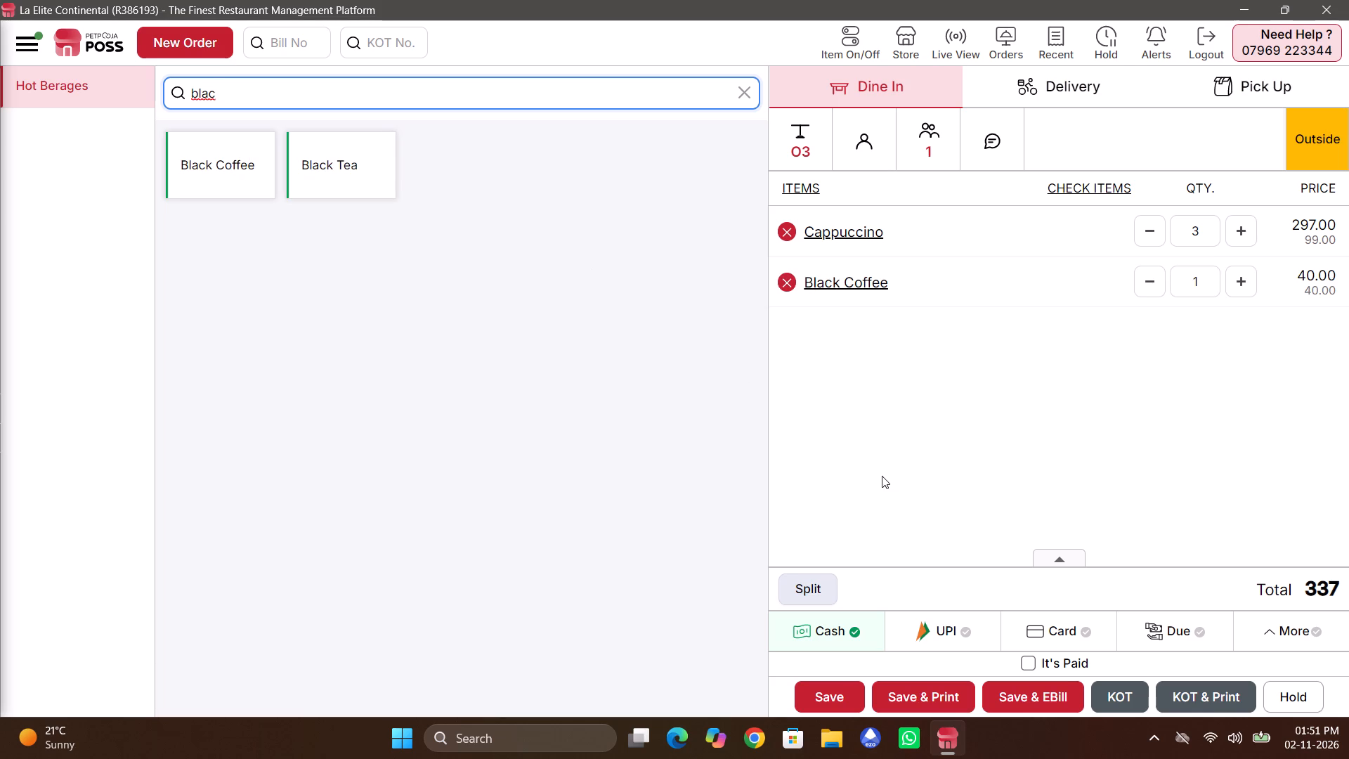
left_click(1241, 688)
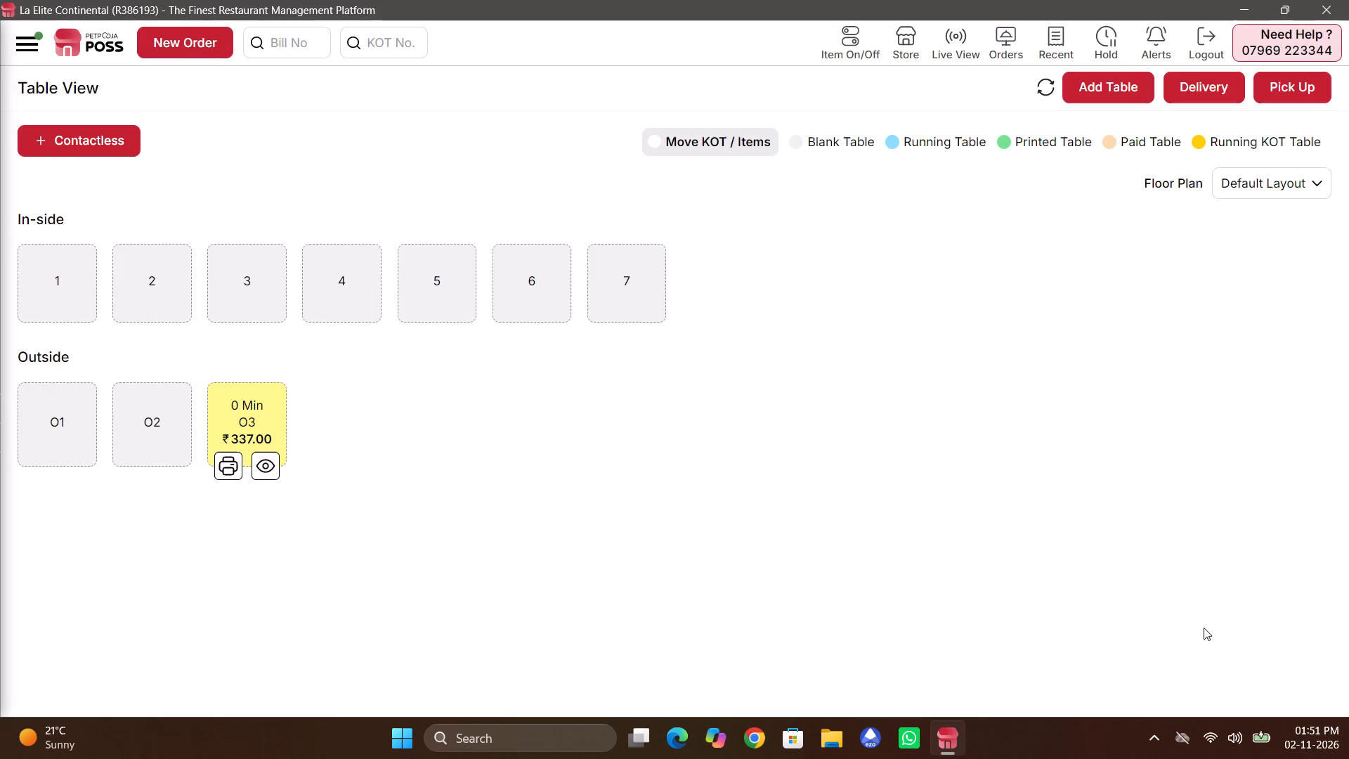
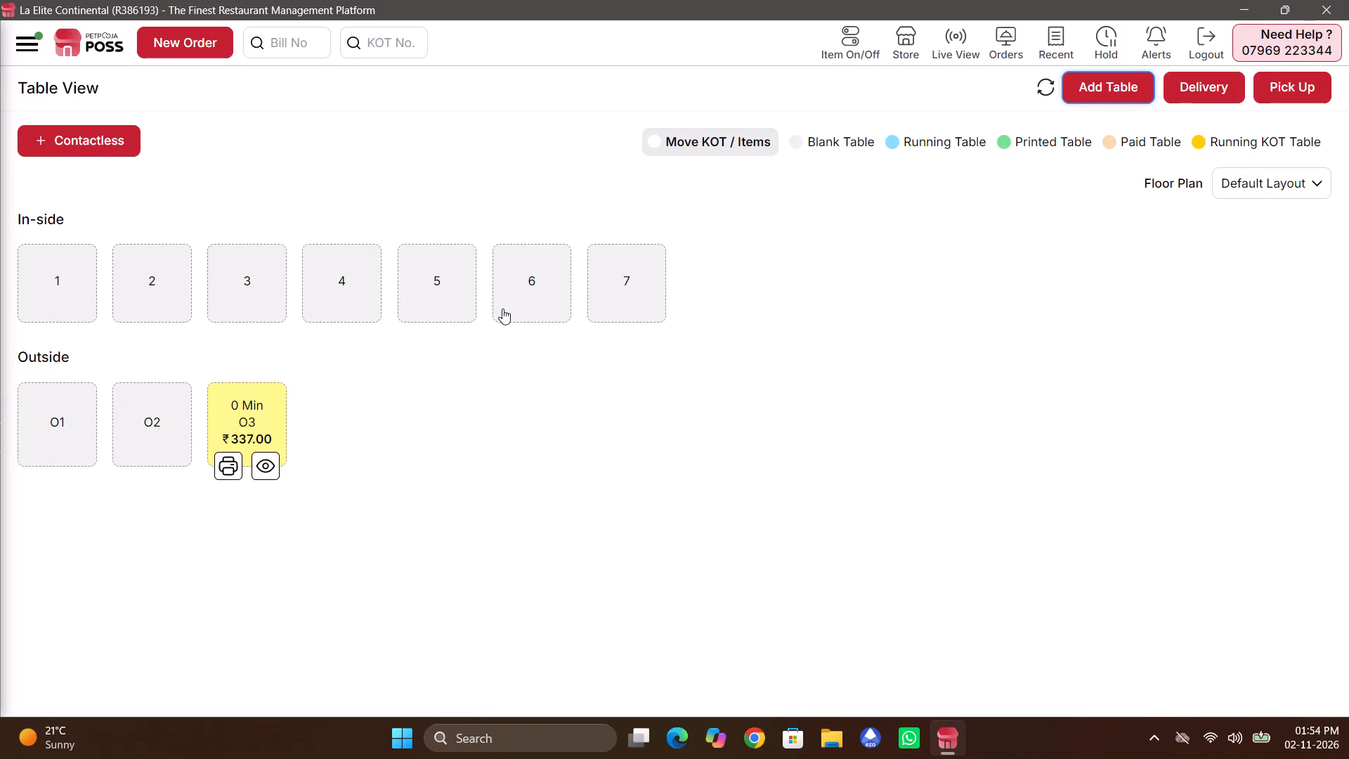
Start a dine-in order for outside table O1 and add one half Tandoori Chicken, found by searching for "tand".
left_click(88, 429)
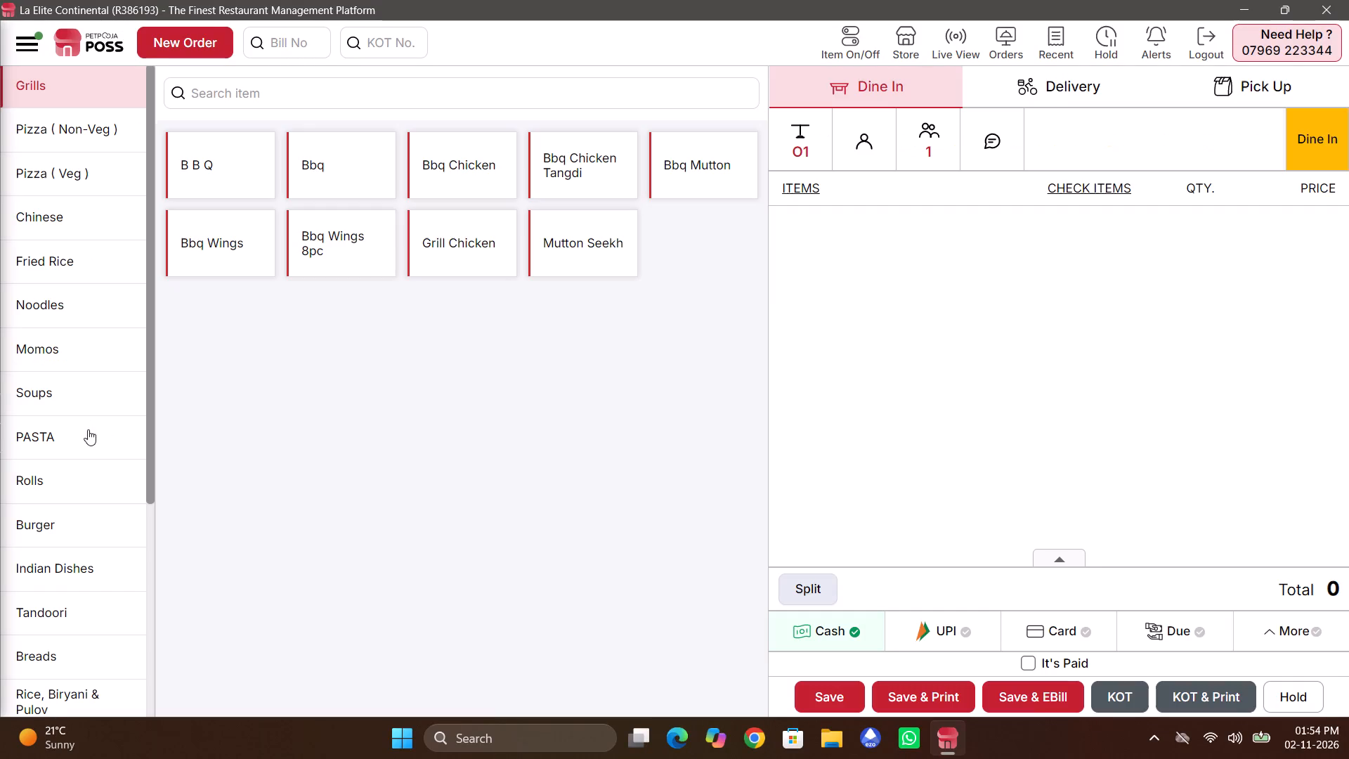
left_click(254, 98)
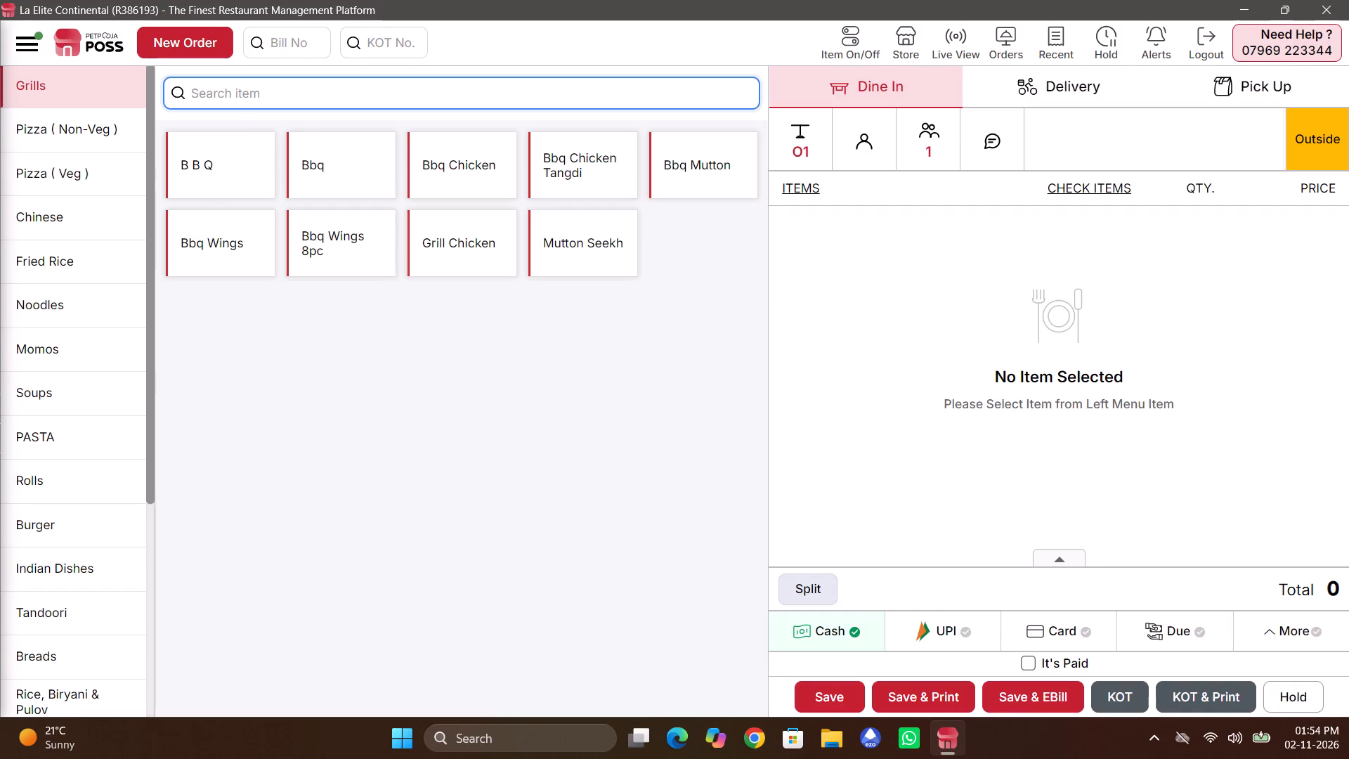
type("tand")
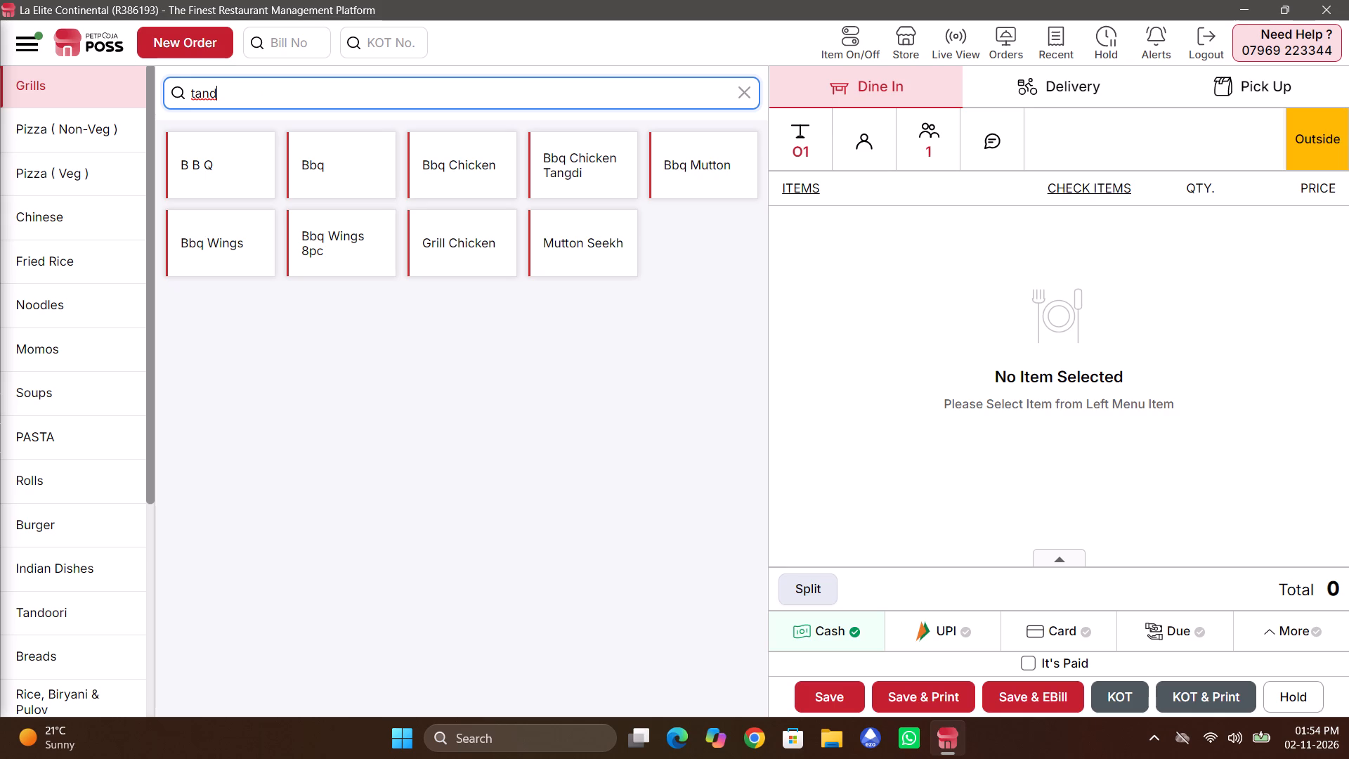
key("Return")
left_click(72, 143)
left_click(359, 174)
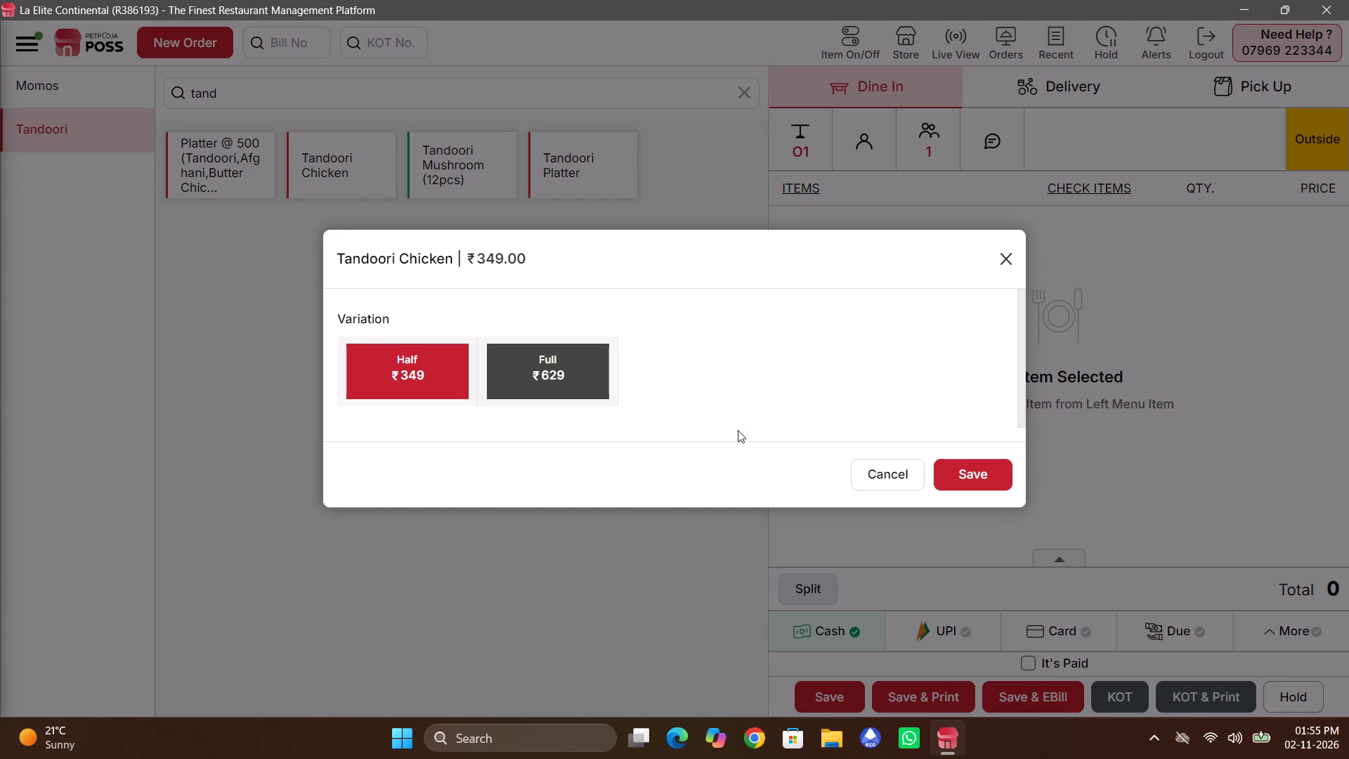
left_click(987, 476)
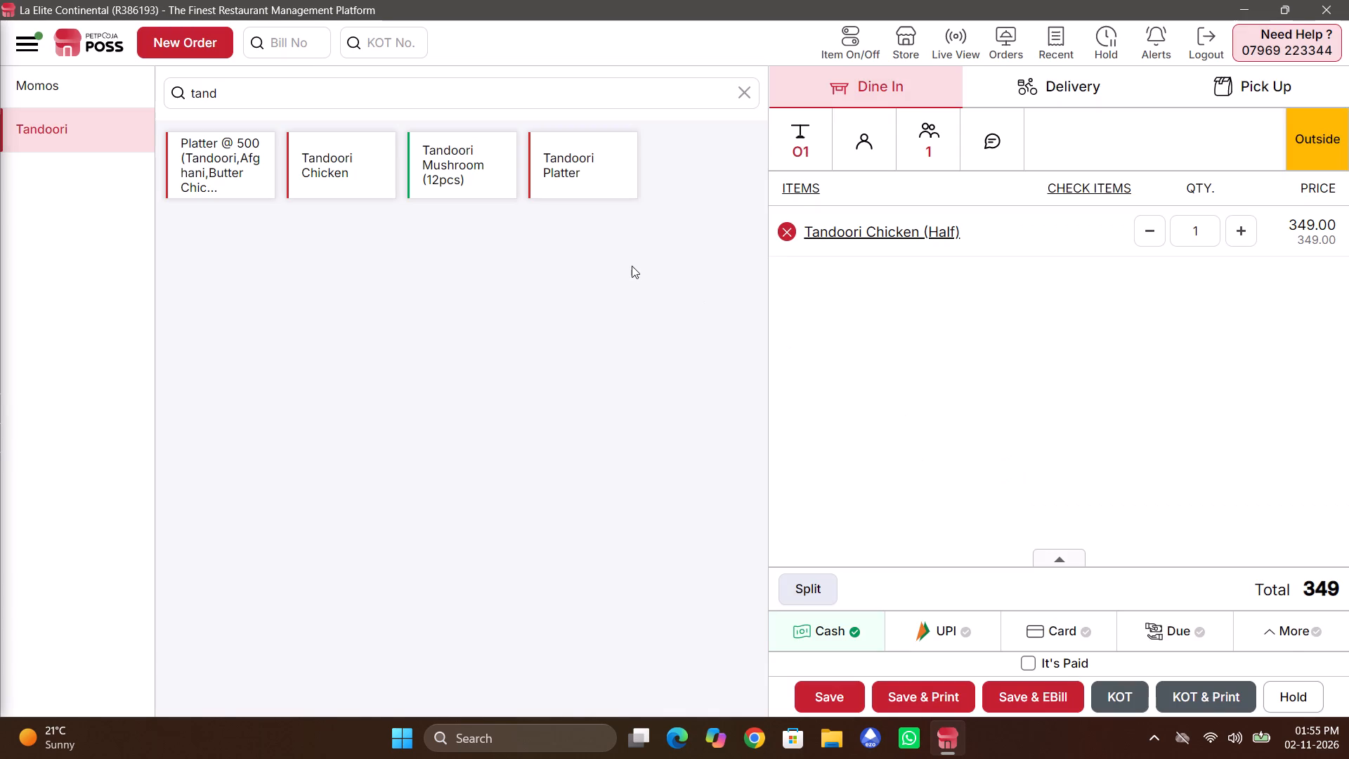
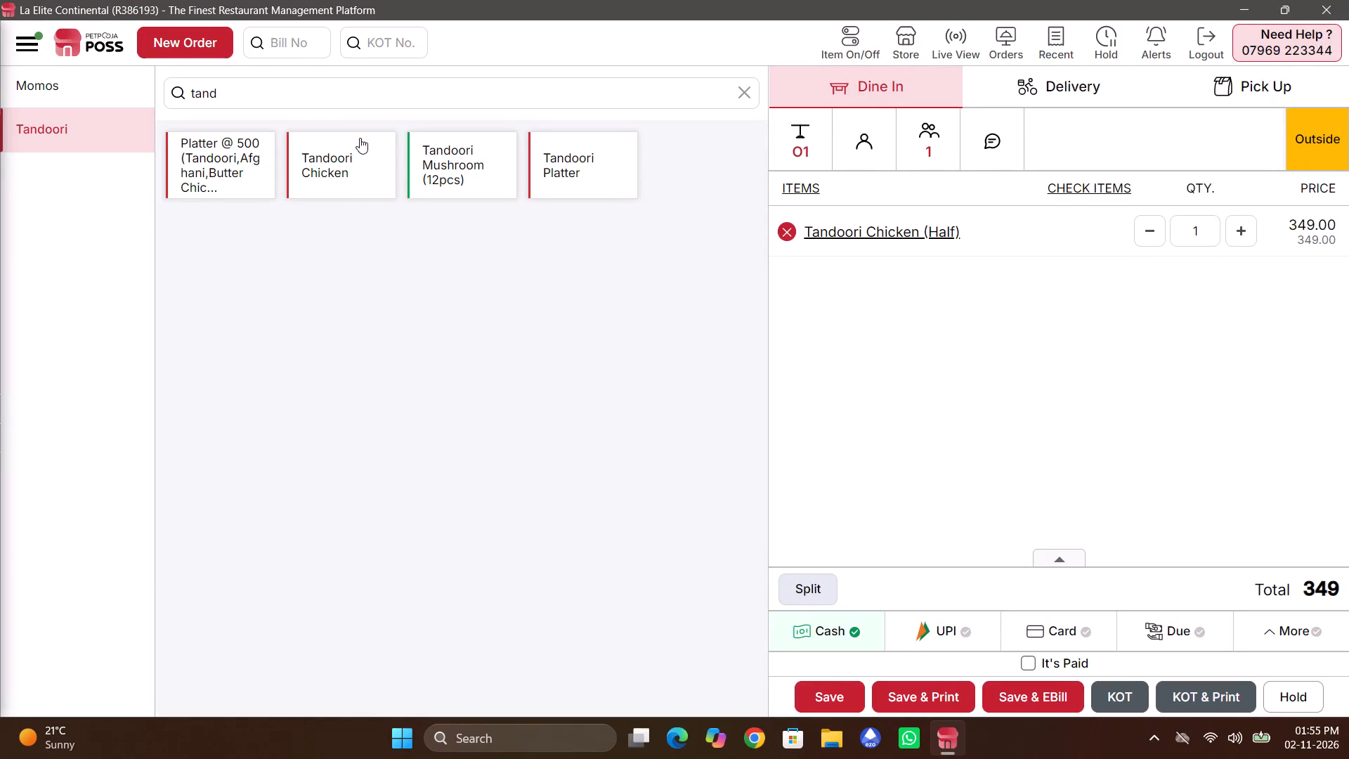
Add one Chicken Fried Rice to outside table O1's order, found by searching the items for "fried".
double_click(206, 99)
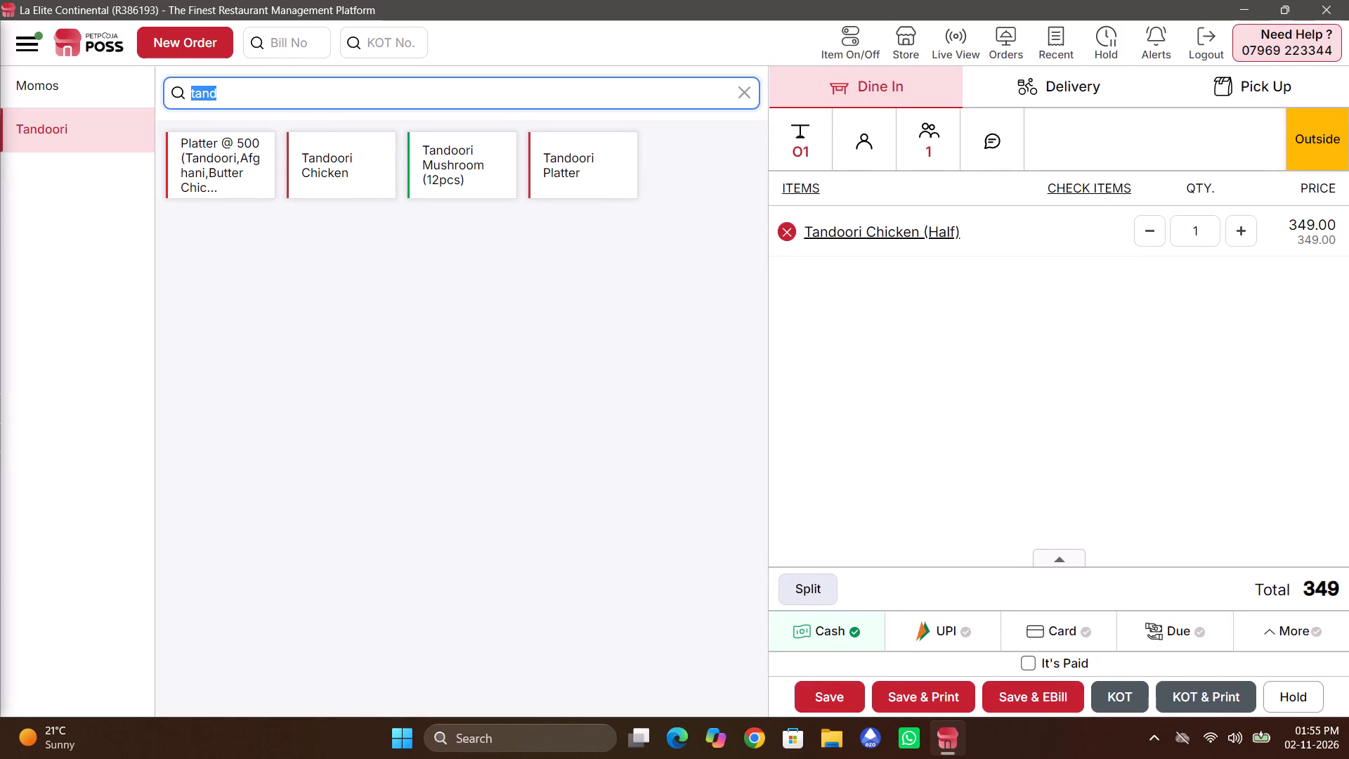
type("fired")
key("Return")
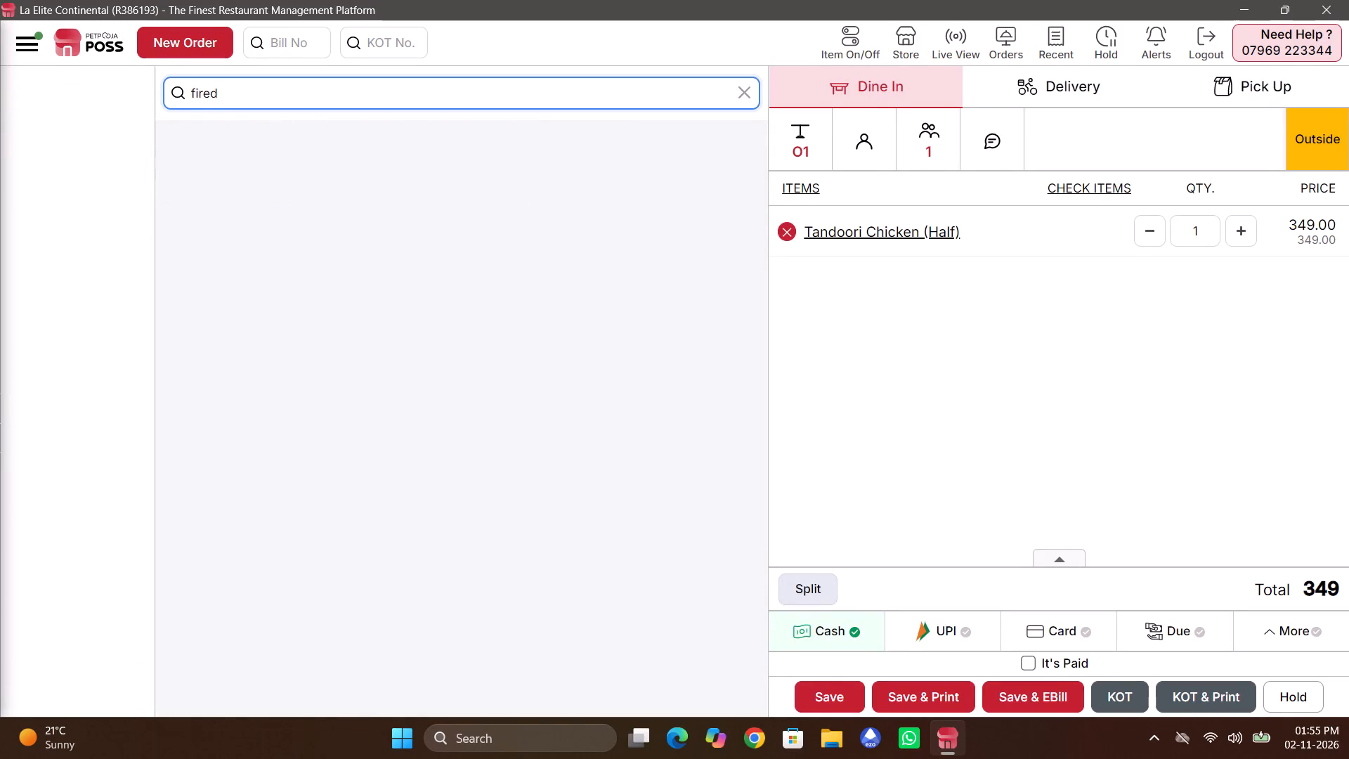
type("==")
key("BackSpace")
key("BackSpace")
key("BackSpace")
key("BackSpace")
key("BackSpace")
key("BackSpace")
type("rie")
key("BackSpace")
type("ed")
key("Return")
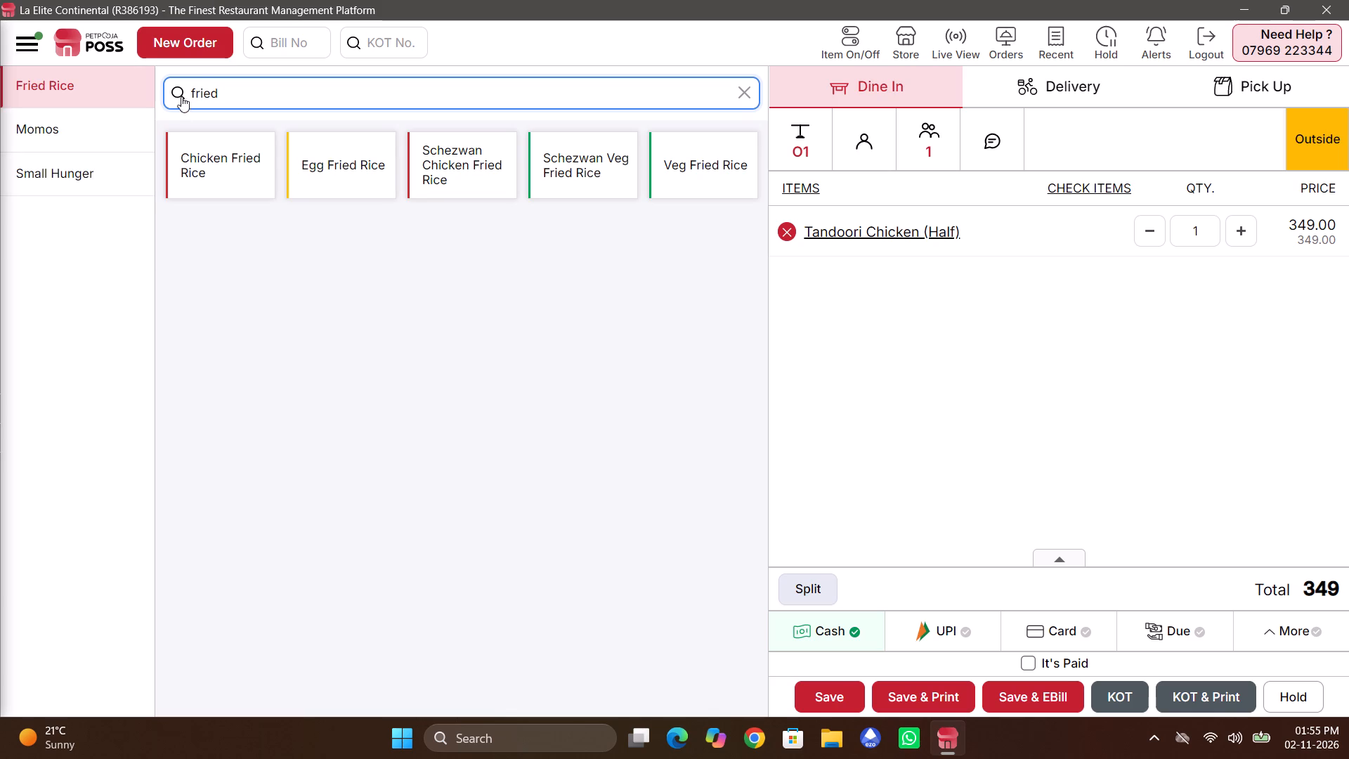
left_click(222, 151)
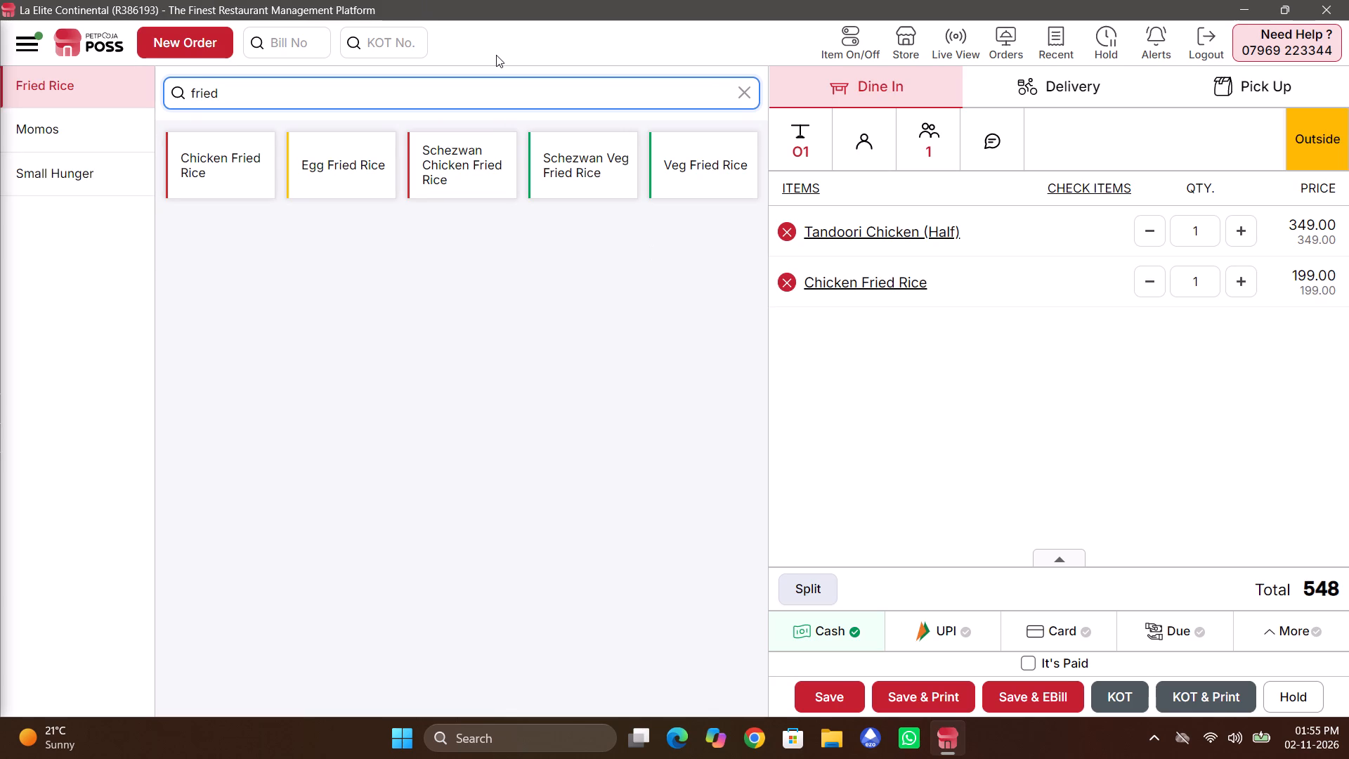
Add one plain Water from the Beverages category to table O1's order, found by searching for "water".
double_click(480, 107)
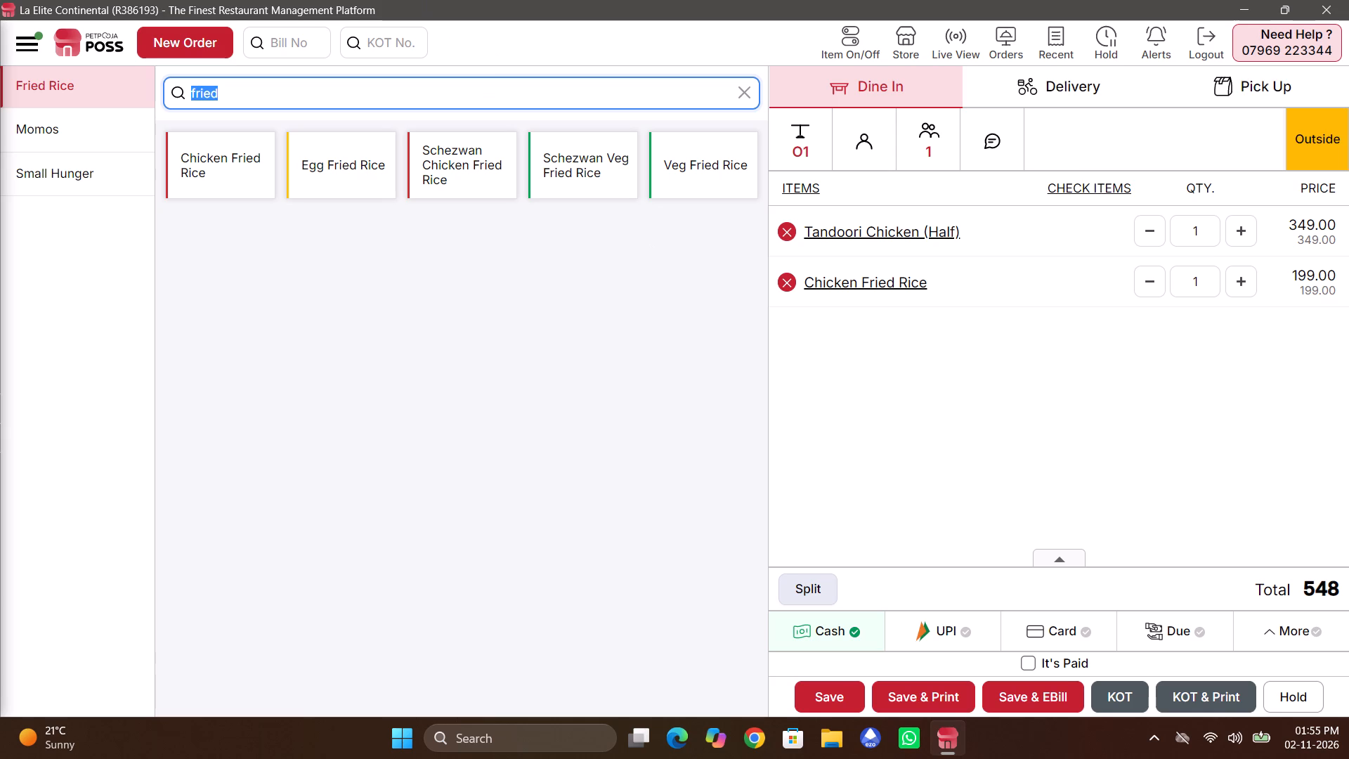
type("water")
key("Return")
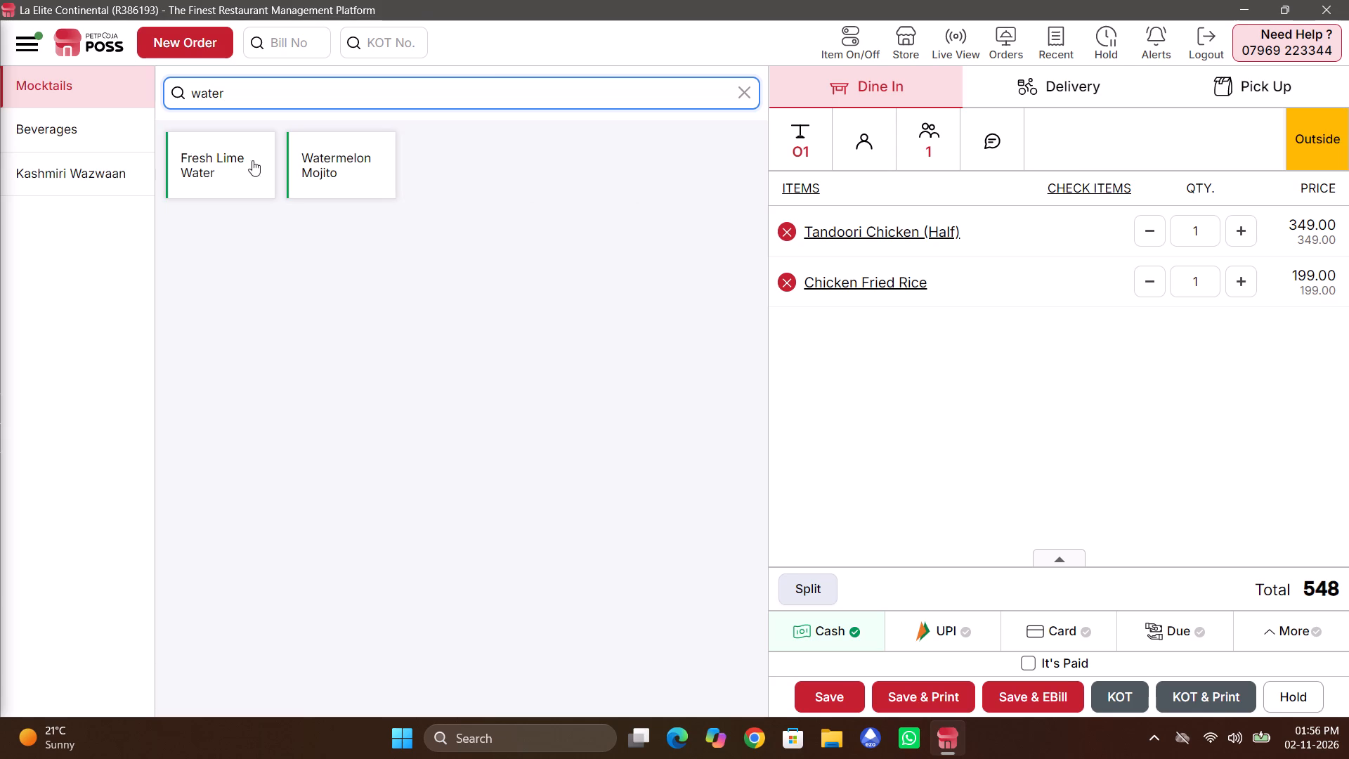
left_click(57, 122)
left_click(385, 171)
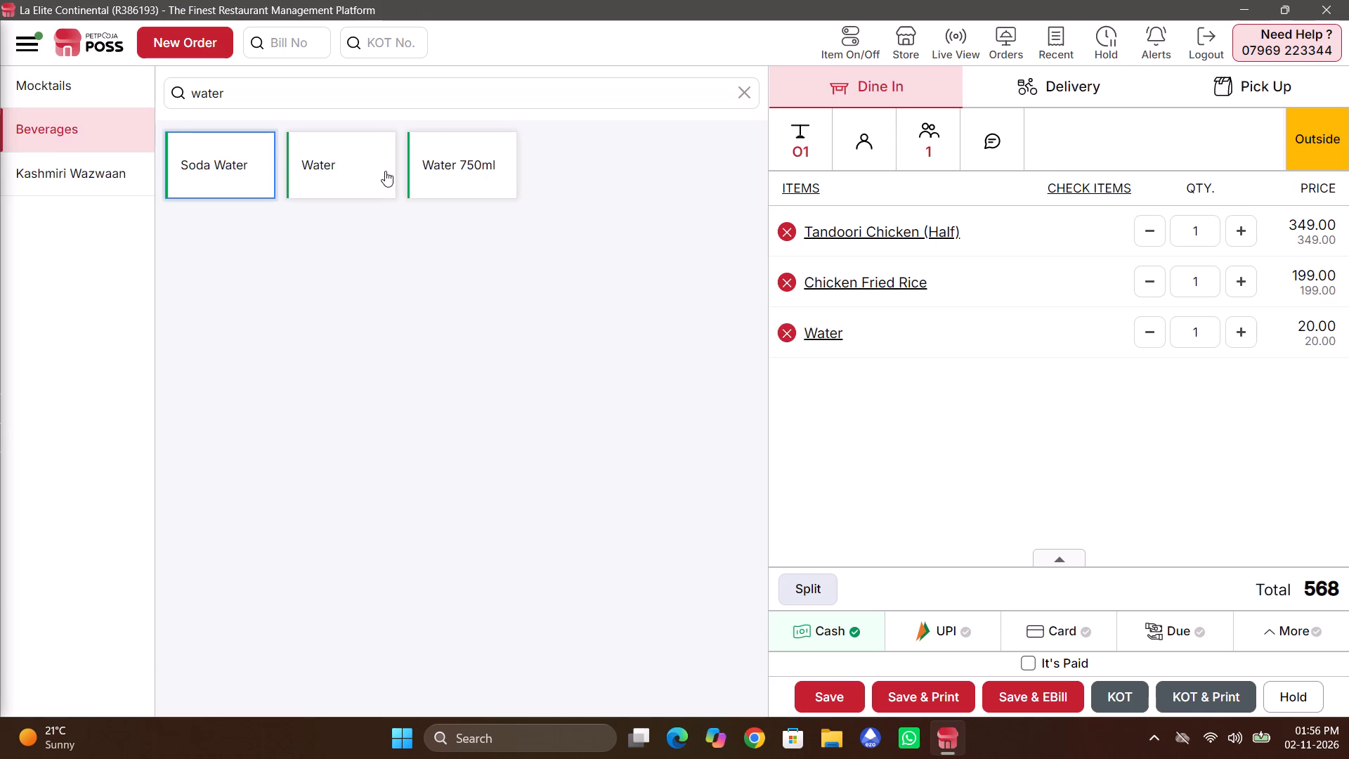
Issue and print the KOT for outside table O1's dine-in order.
left_click(1229, 696)
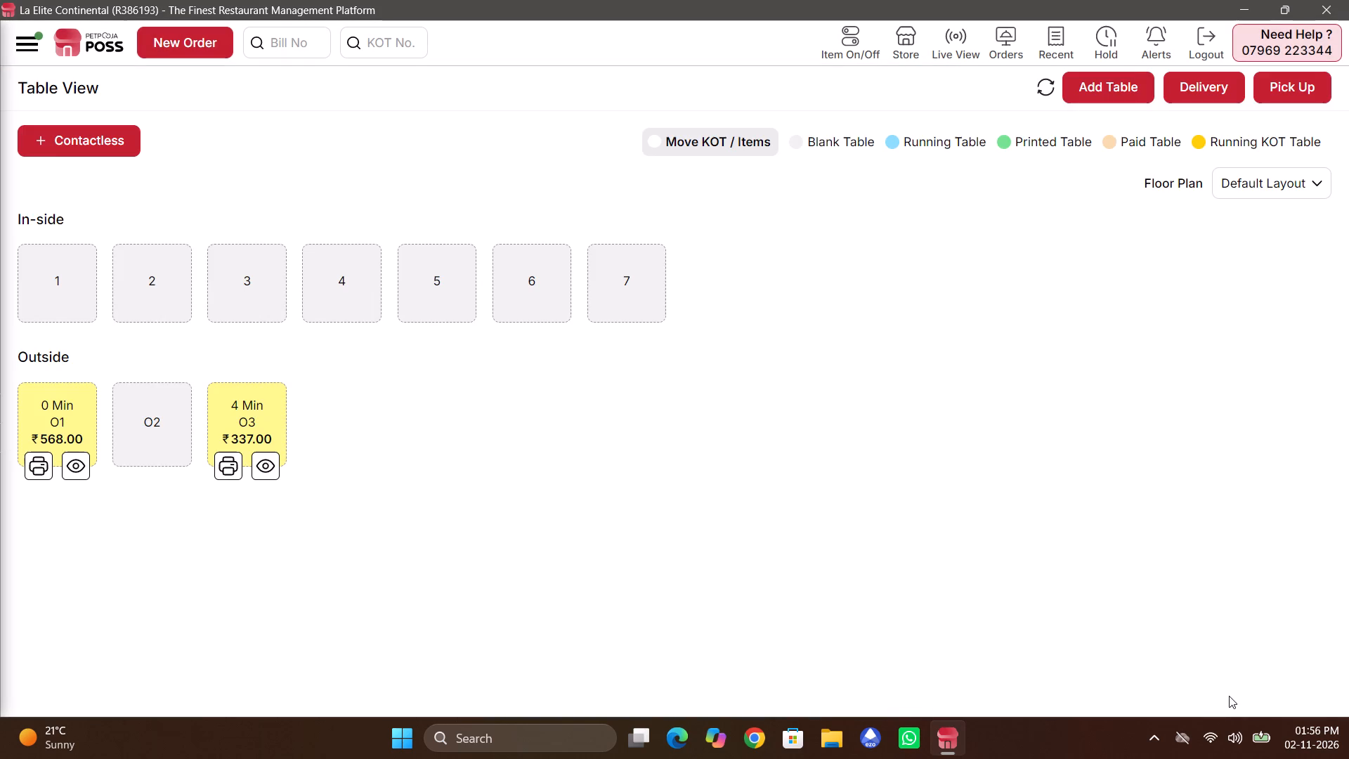
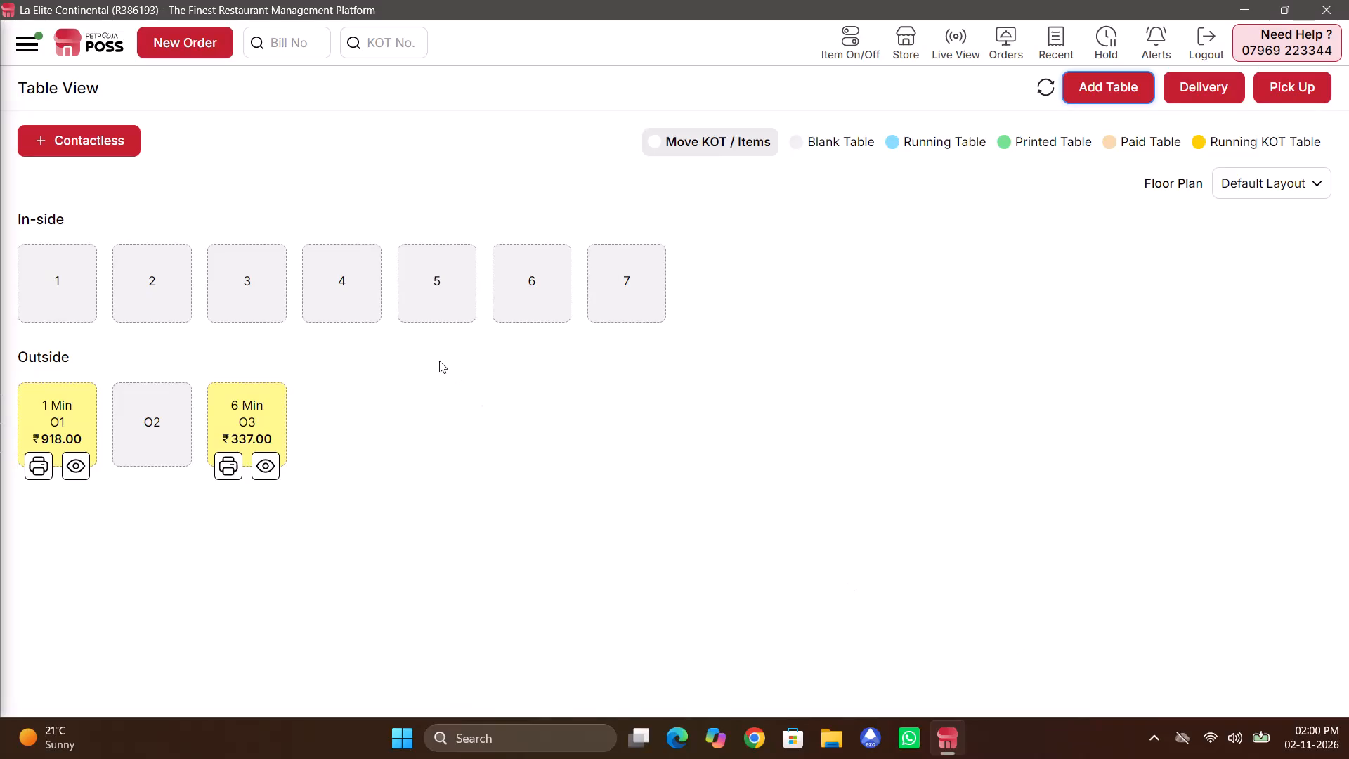
Add four Harisa in the 250GM variation to outside table O3's running order, found by searching the items for "harisa".
left_click(228, 413)
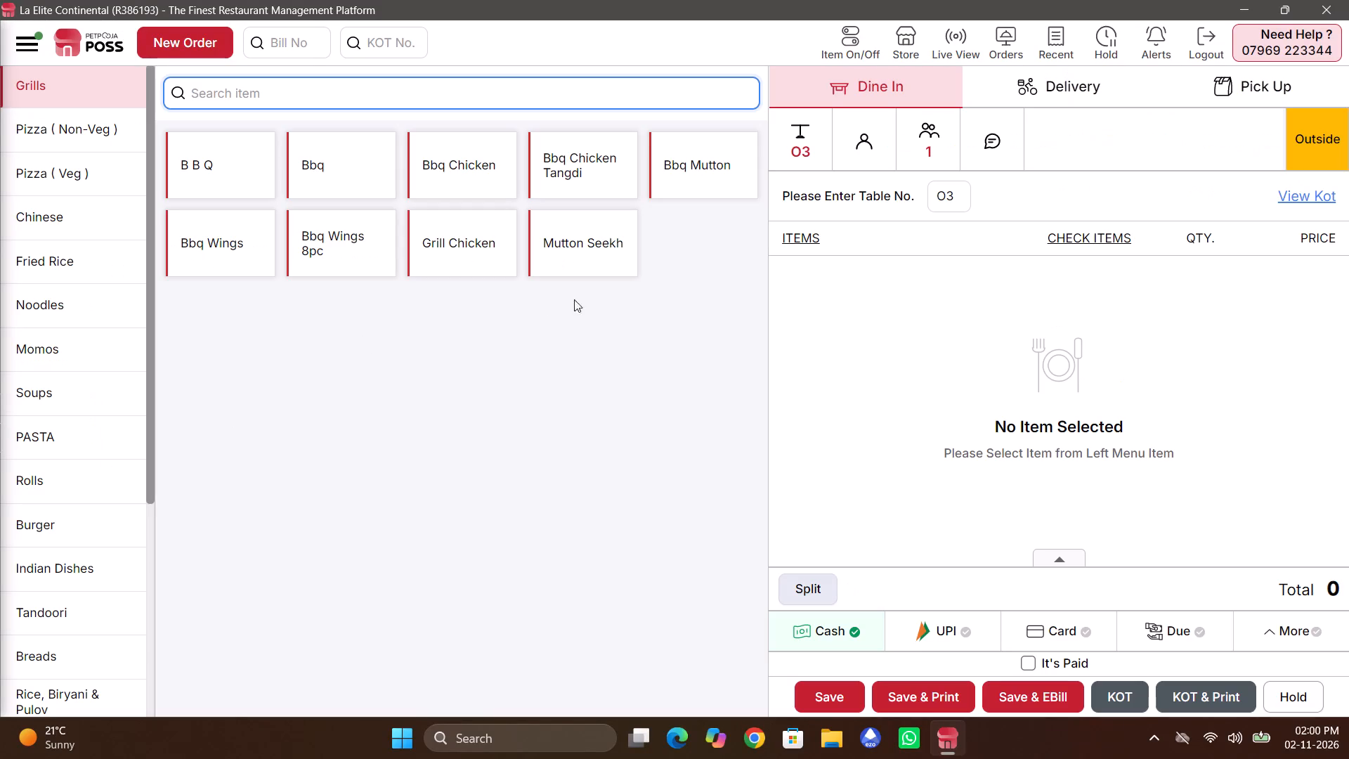
left_click(1328, 195)
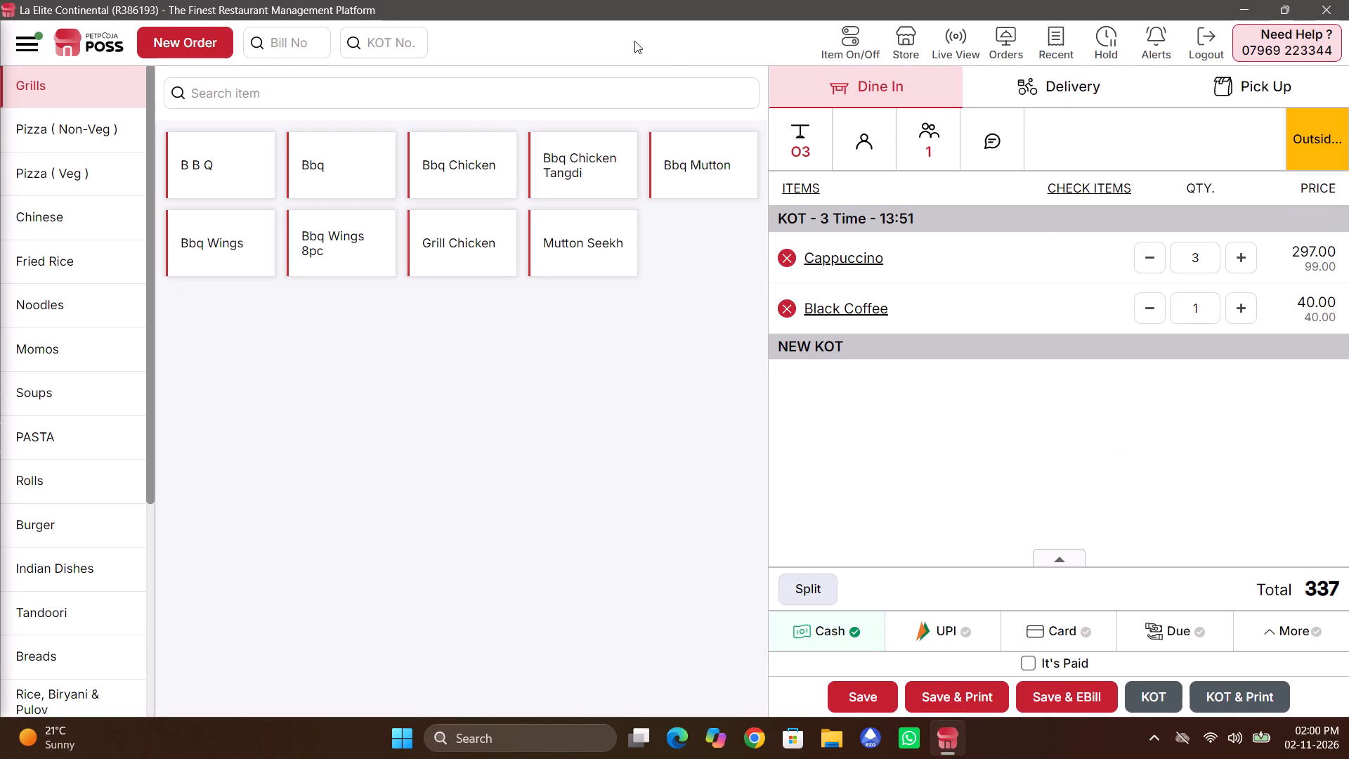
left_click(604, 111)
left_click(605, 100)
key("g")
key("BackSpace")
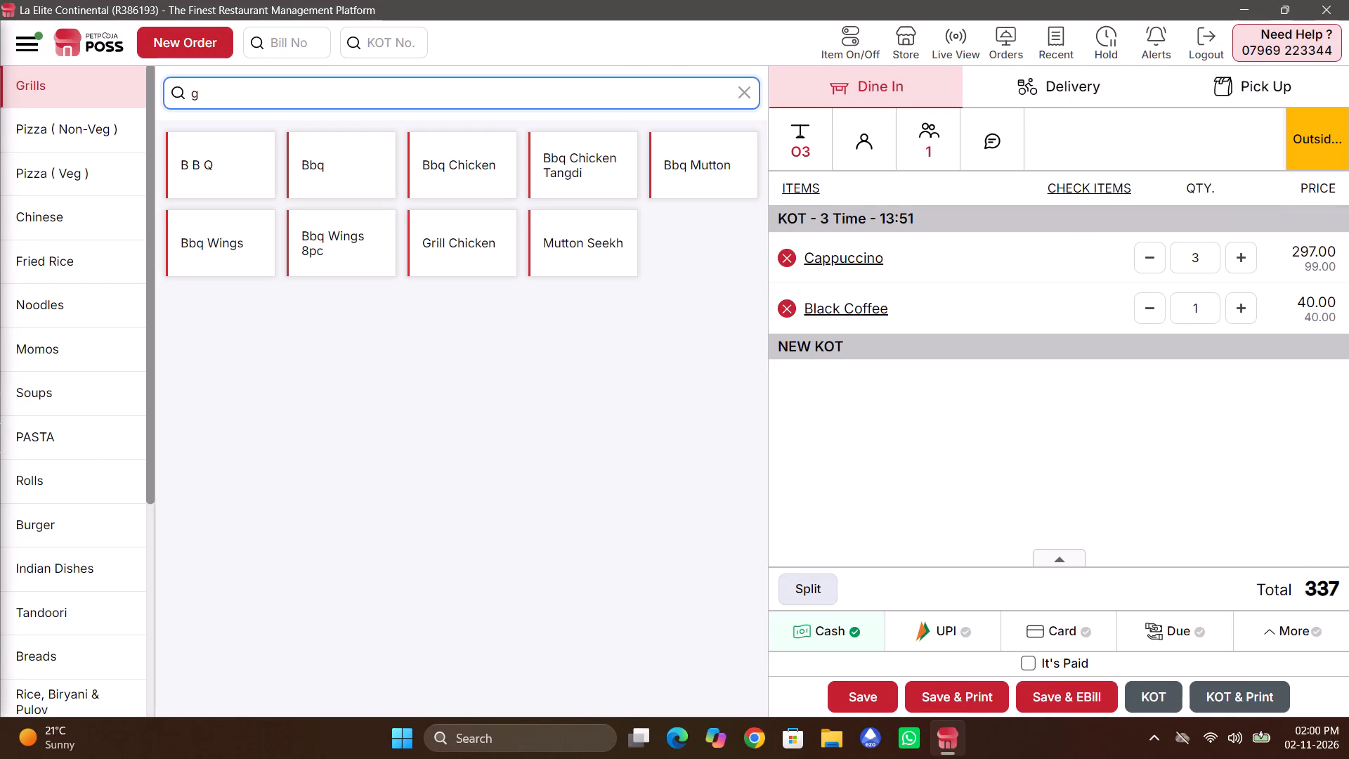
type("harisa")
key("Return")
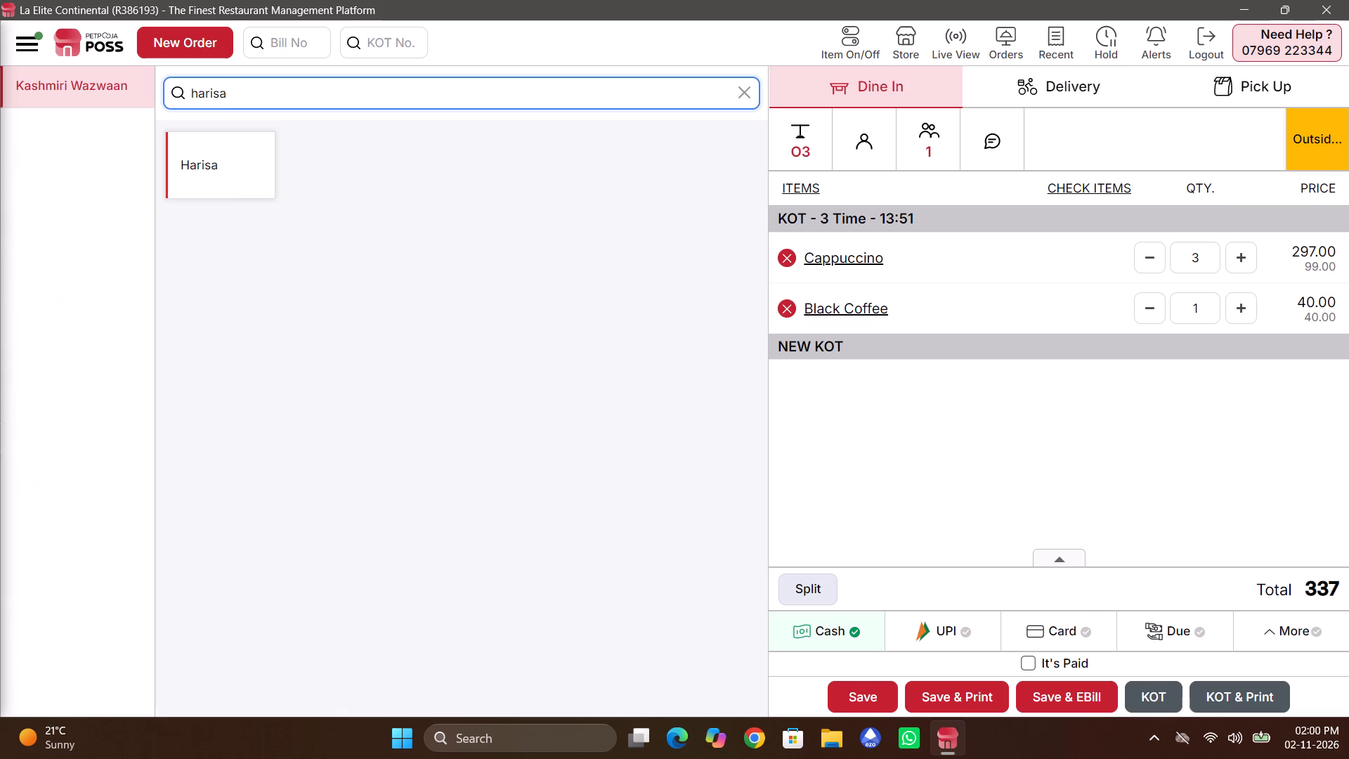
left_click(227, 181)
left_click(979, 476)
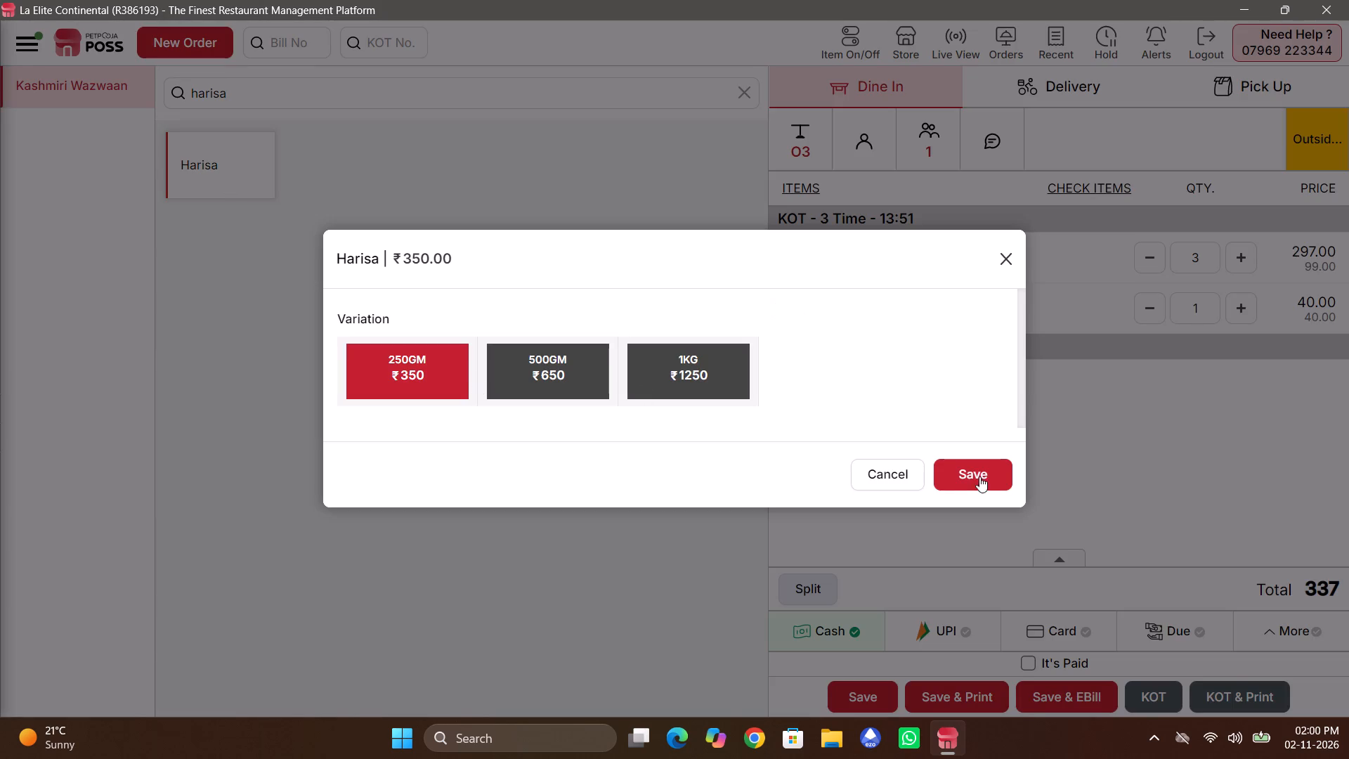
triple_click(1249, 381)
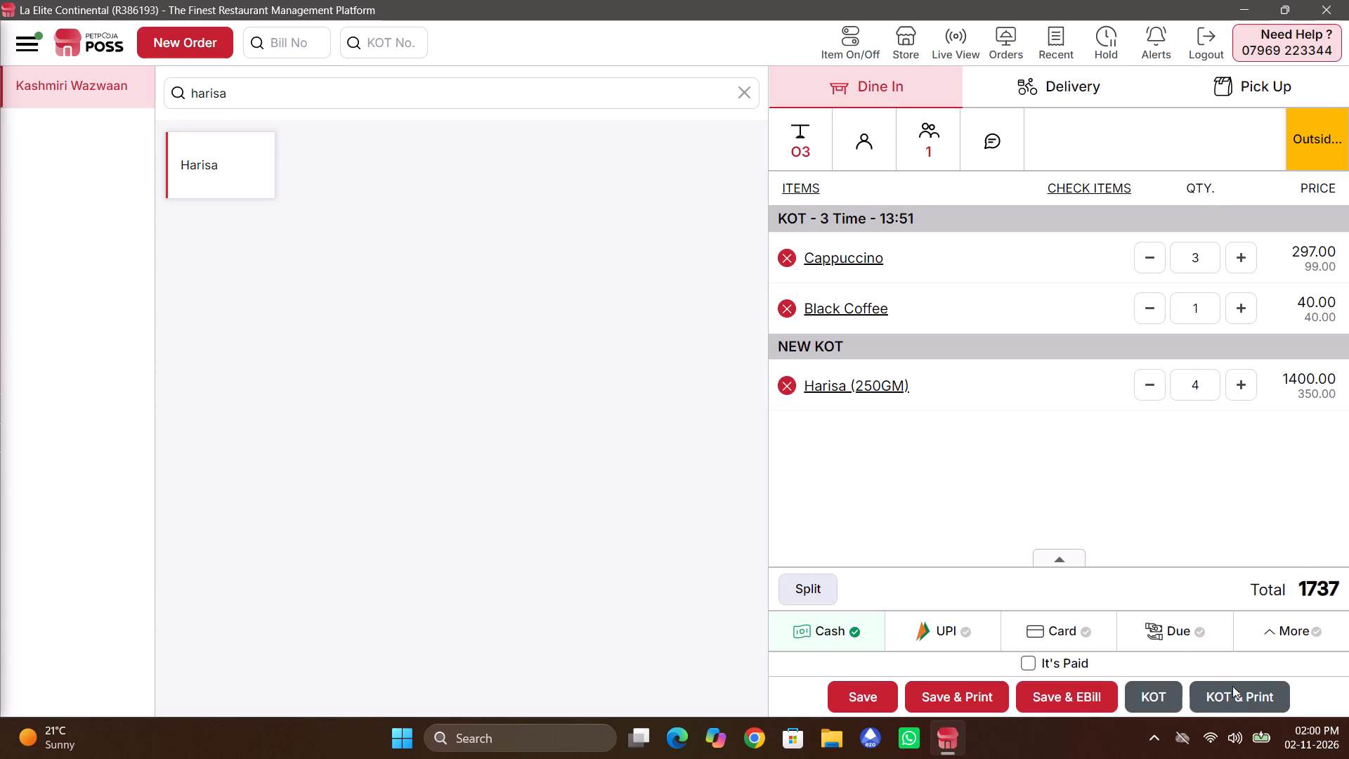
Issue and print the new KOT for outside table O3's dine-in order, entering "confirm" to approve it.
left_click(1223, 698)
type("confirm")
key("Return")
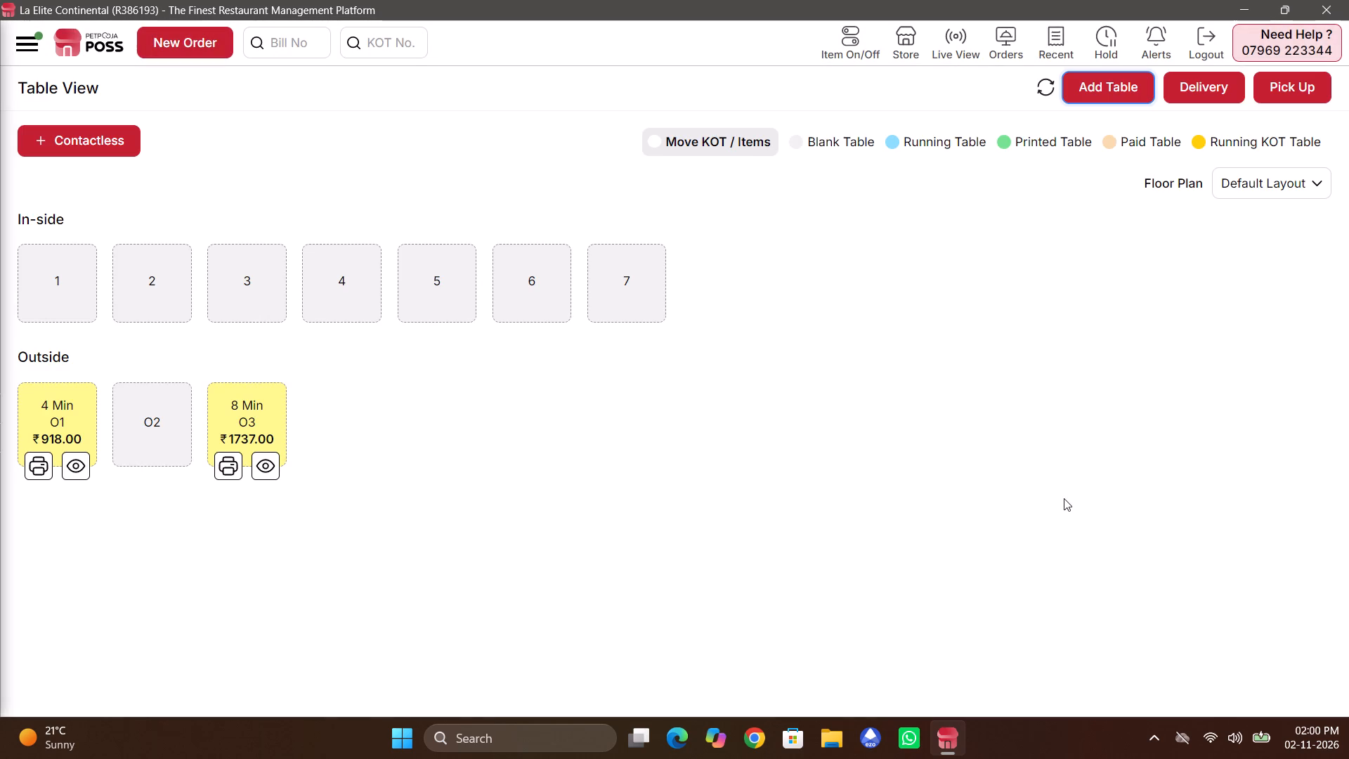
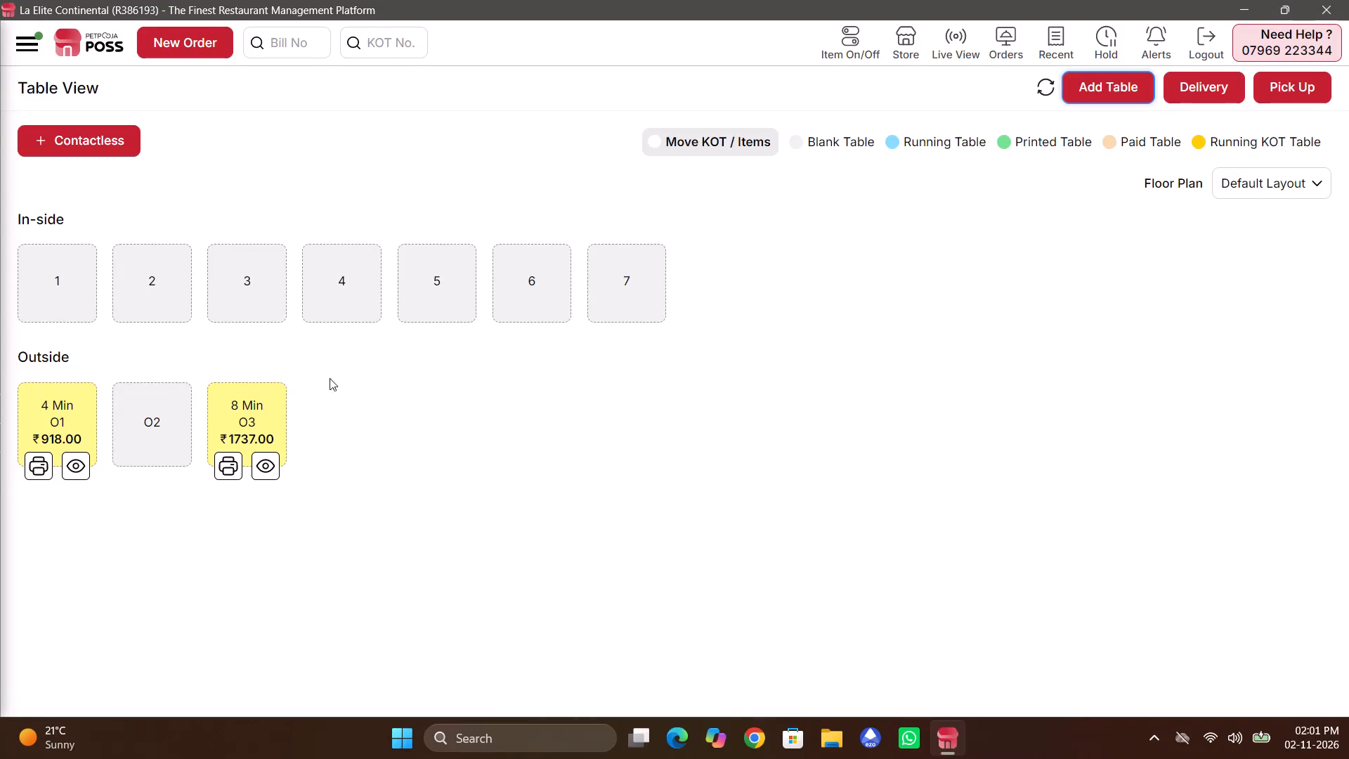
Raise the Harisa (250GM) quantity to 5 in outside table O3's existing KOT and submit the updated KOT without printing.
left_click(253, 408)
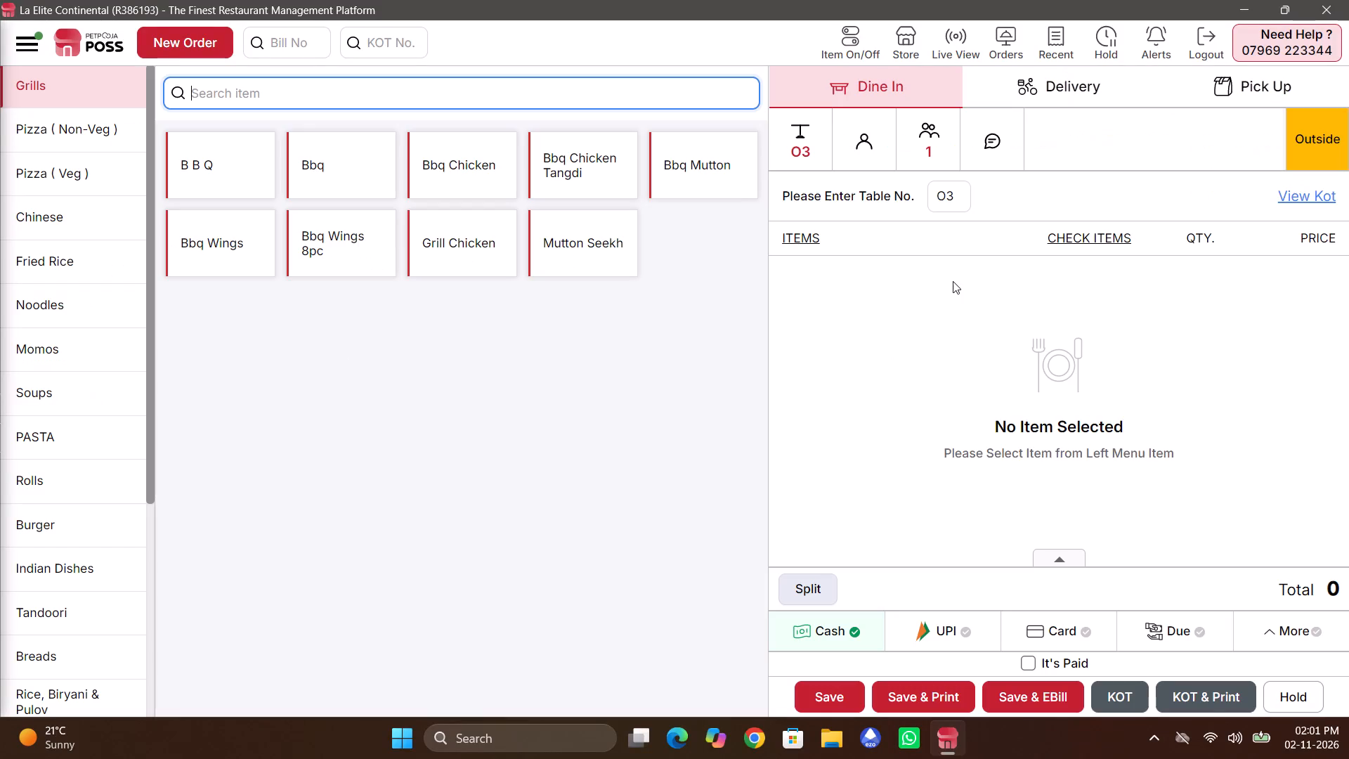
left_click(1310, 194)
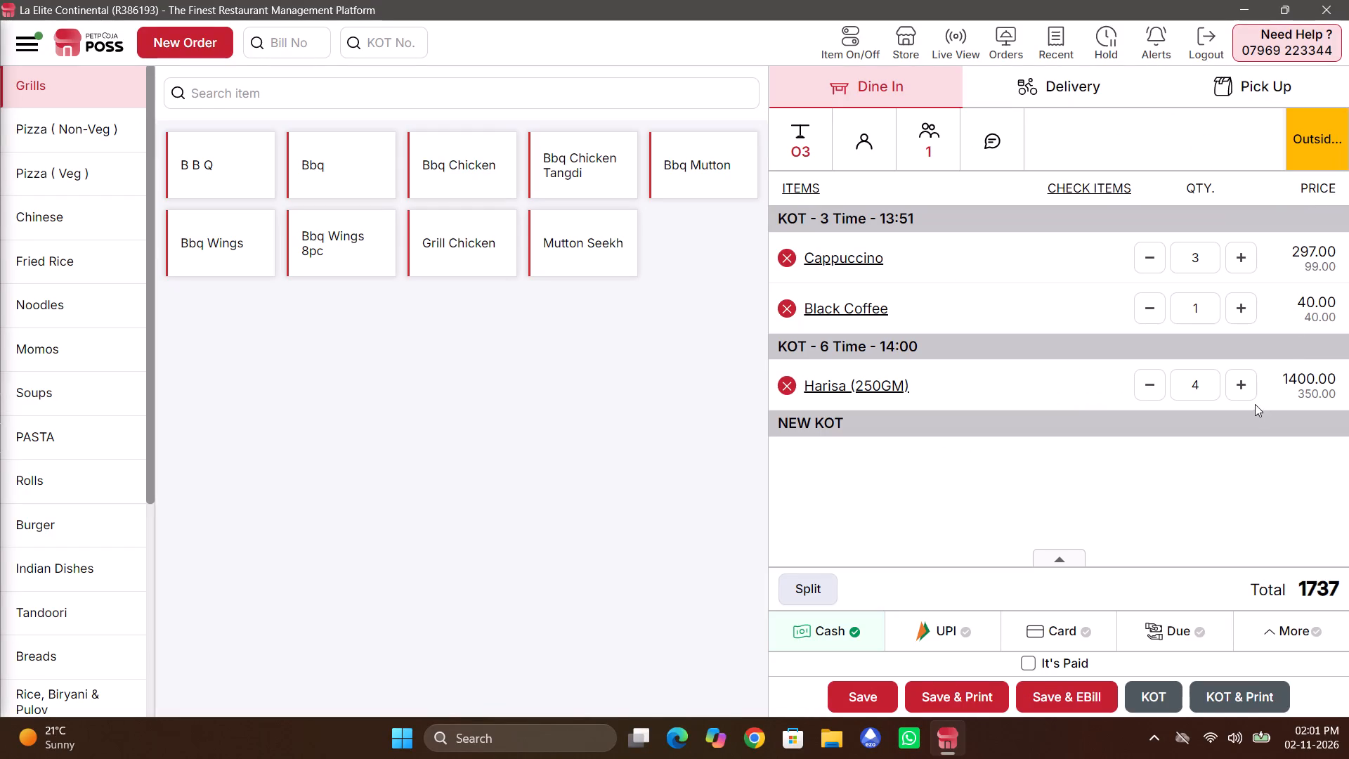
left_click(1251, 395)
left_click(1165, 706)
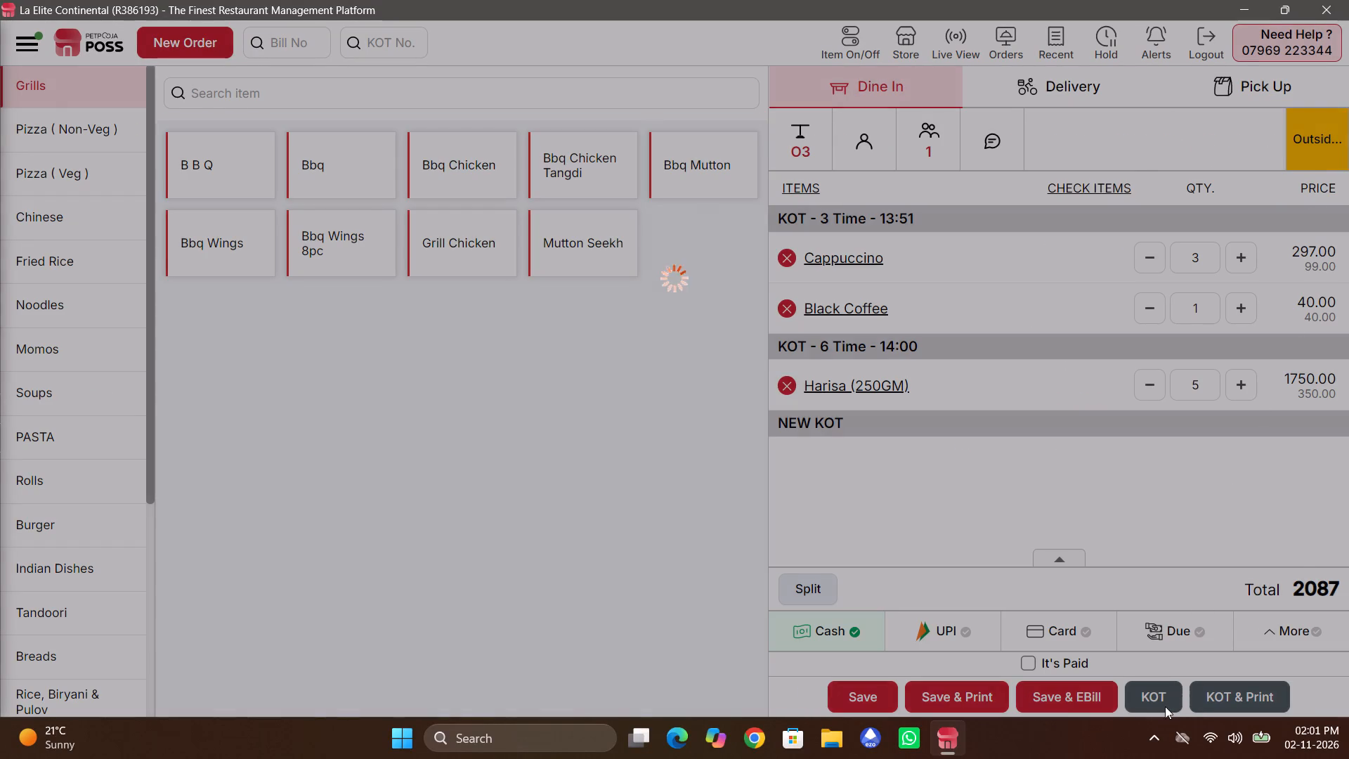
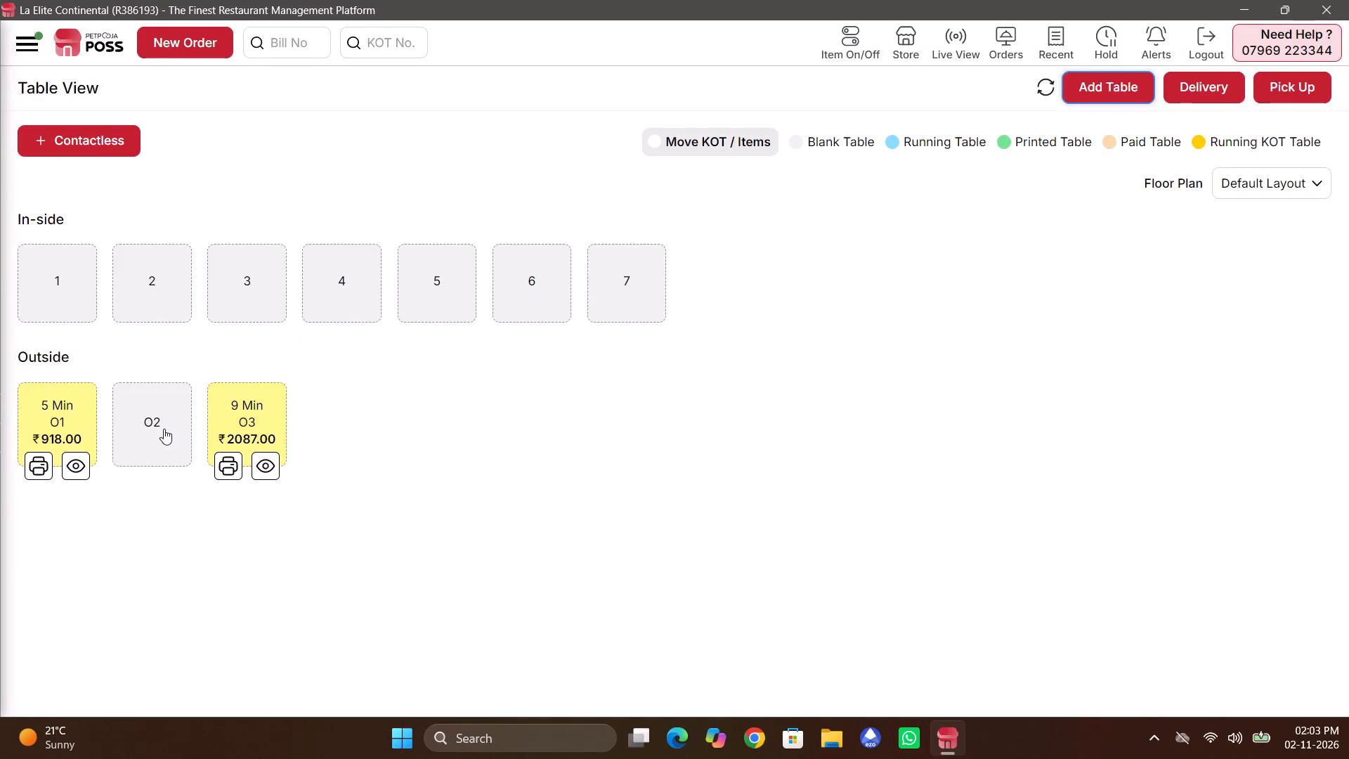
Open outside table O2 and add one Half Chicken Changezi from Indian Dishes to its dine-in order.
left_click(163, 427)
type("chenga")
key("Return")
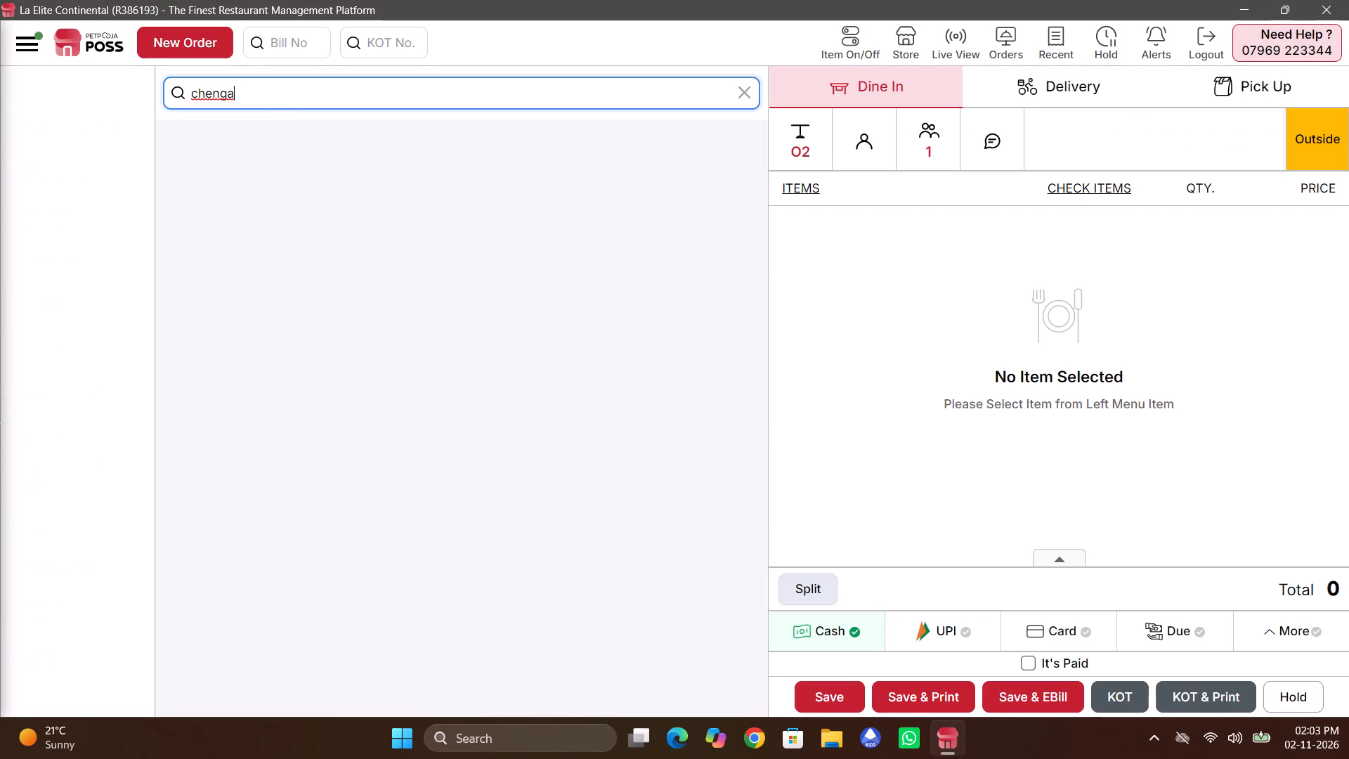
key("BackSpace")
key("BackSpace")
key("BackSpace")
key("Return")
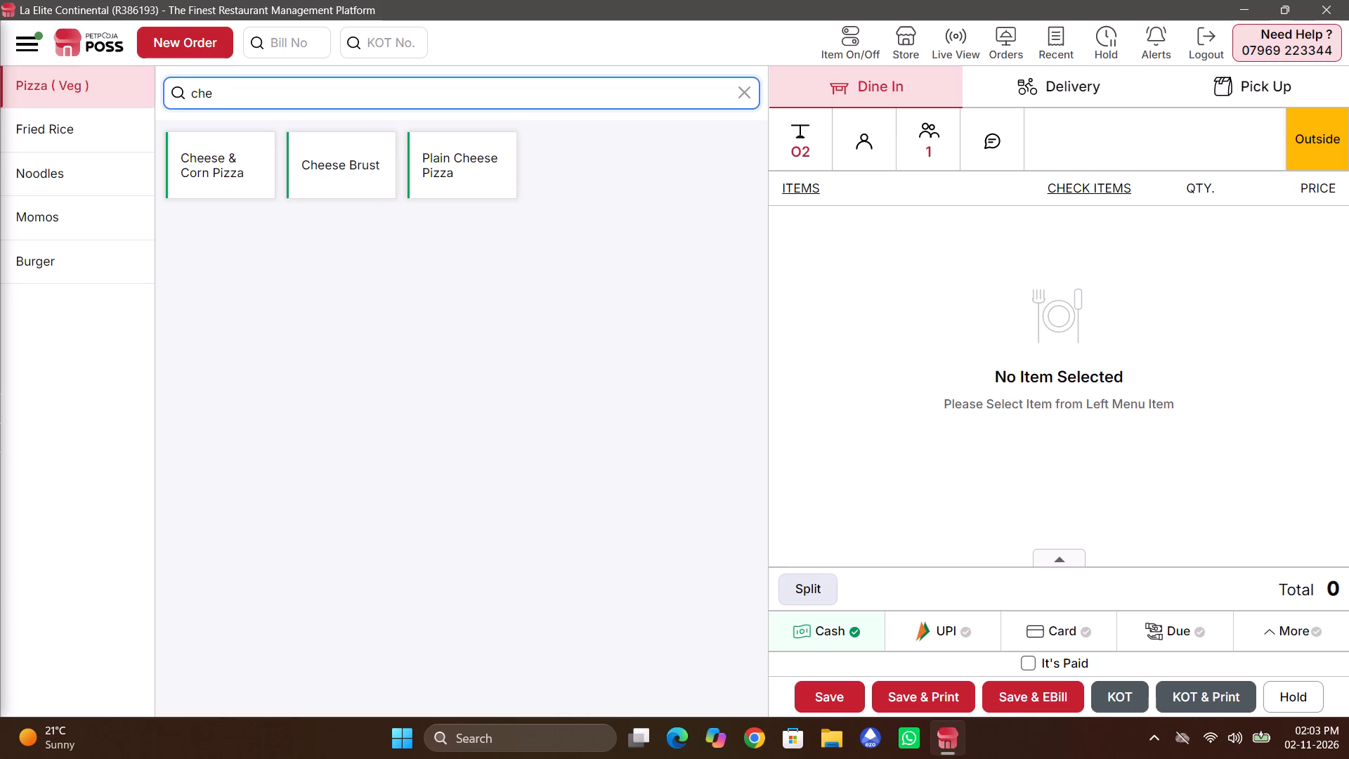
key("Return")
key("BackSpace")
type("icken")
key("Return")
key("space")
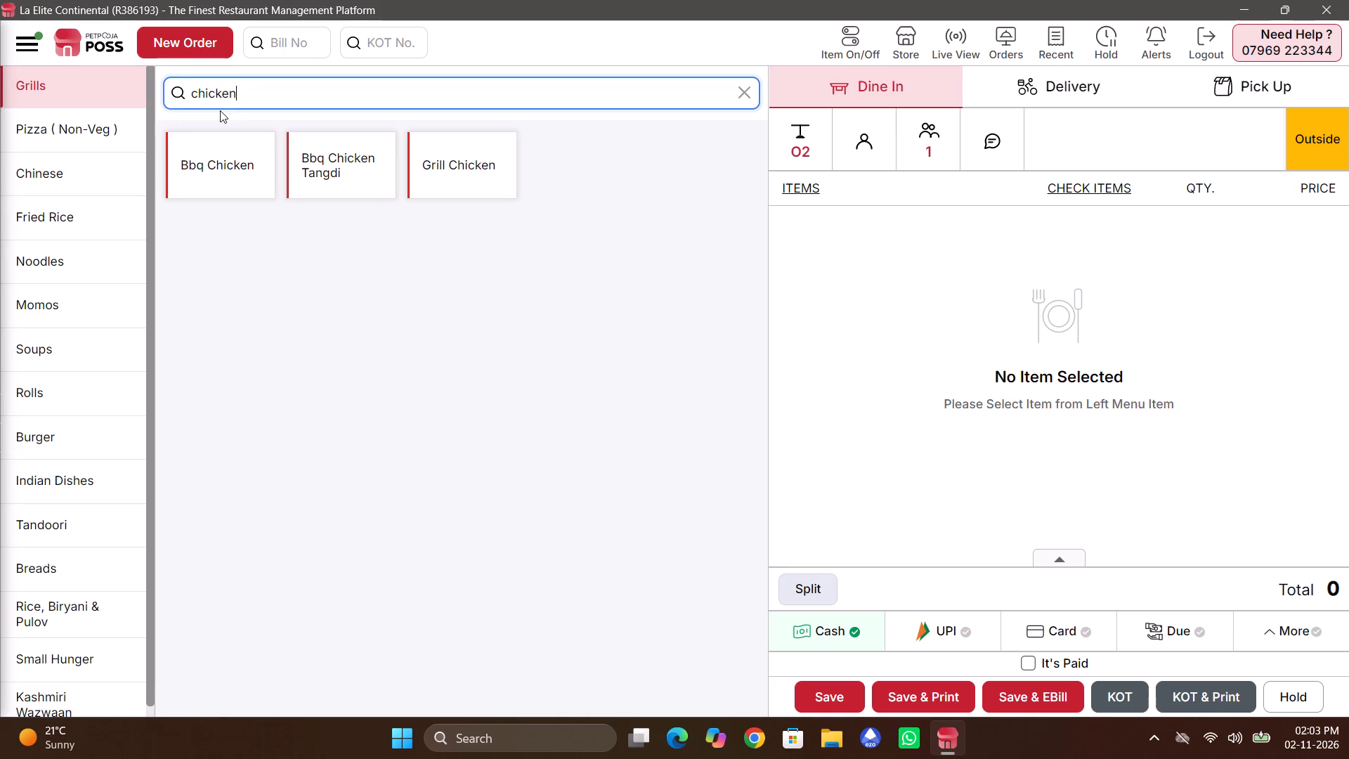
type("c")
key("Return")
left_click(83, 111)
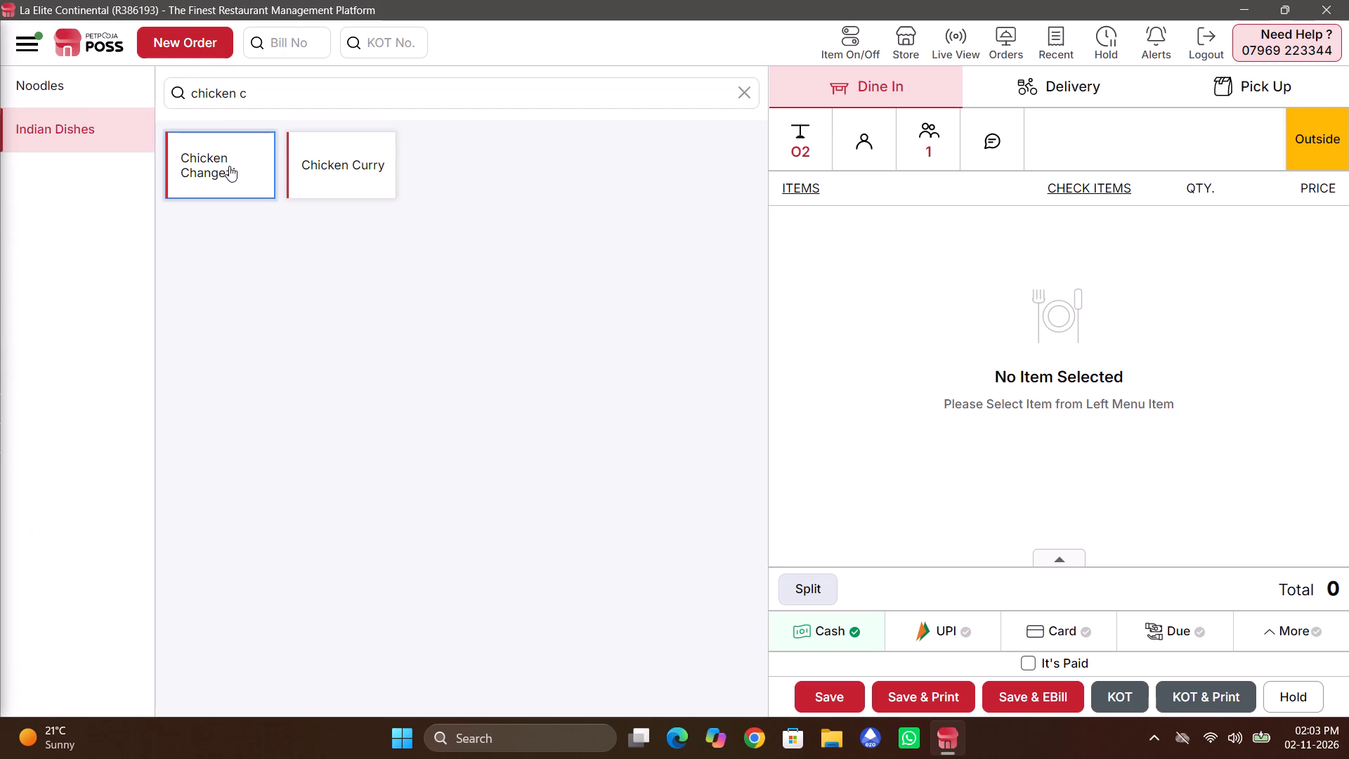
left_click(230, 166)
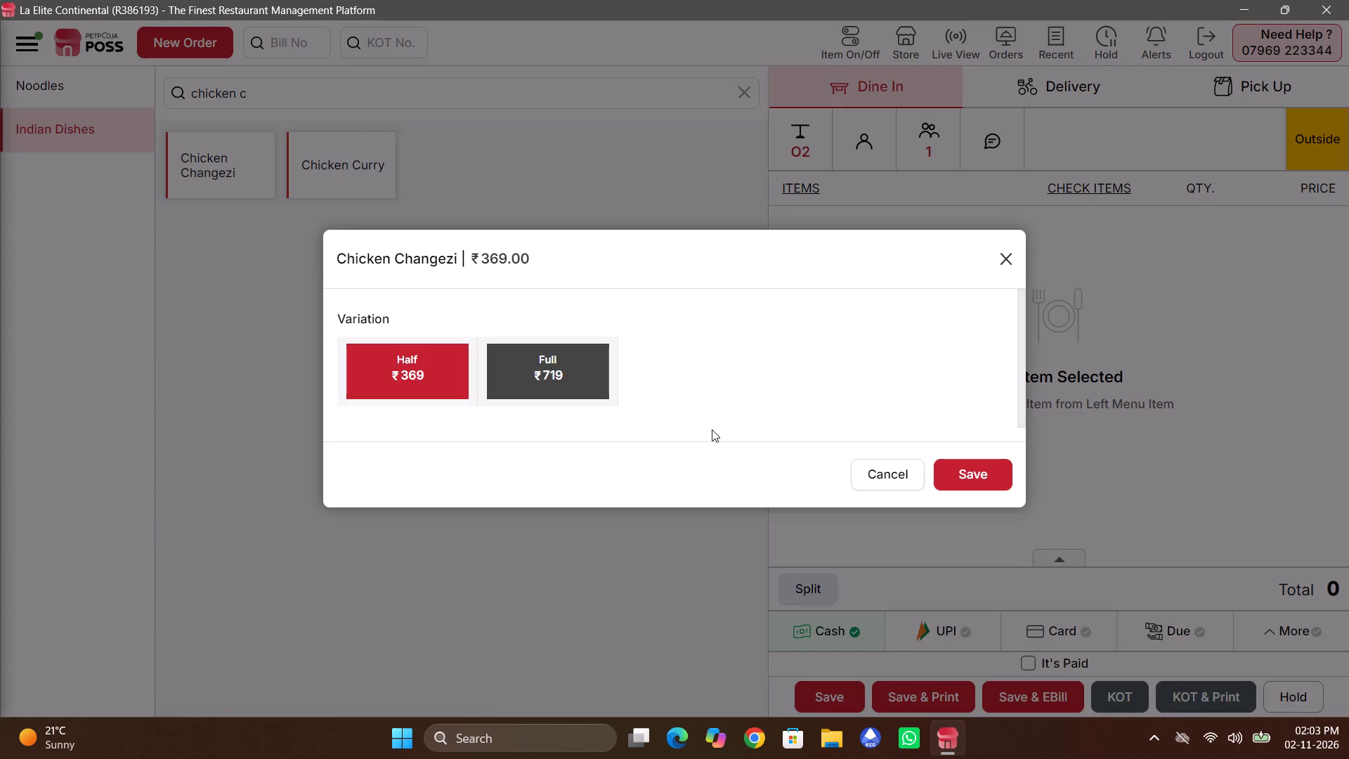
left_click(965, 465)
Start a new item search for outside table O2's order, replacing the previous search text.
triple_click(251, 82)
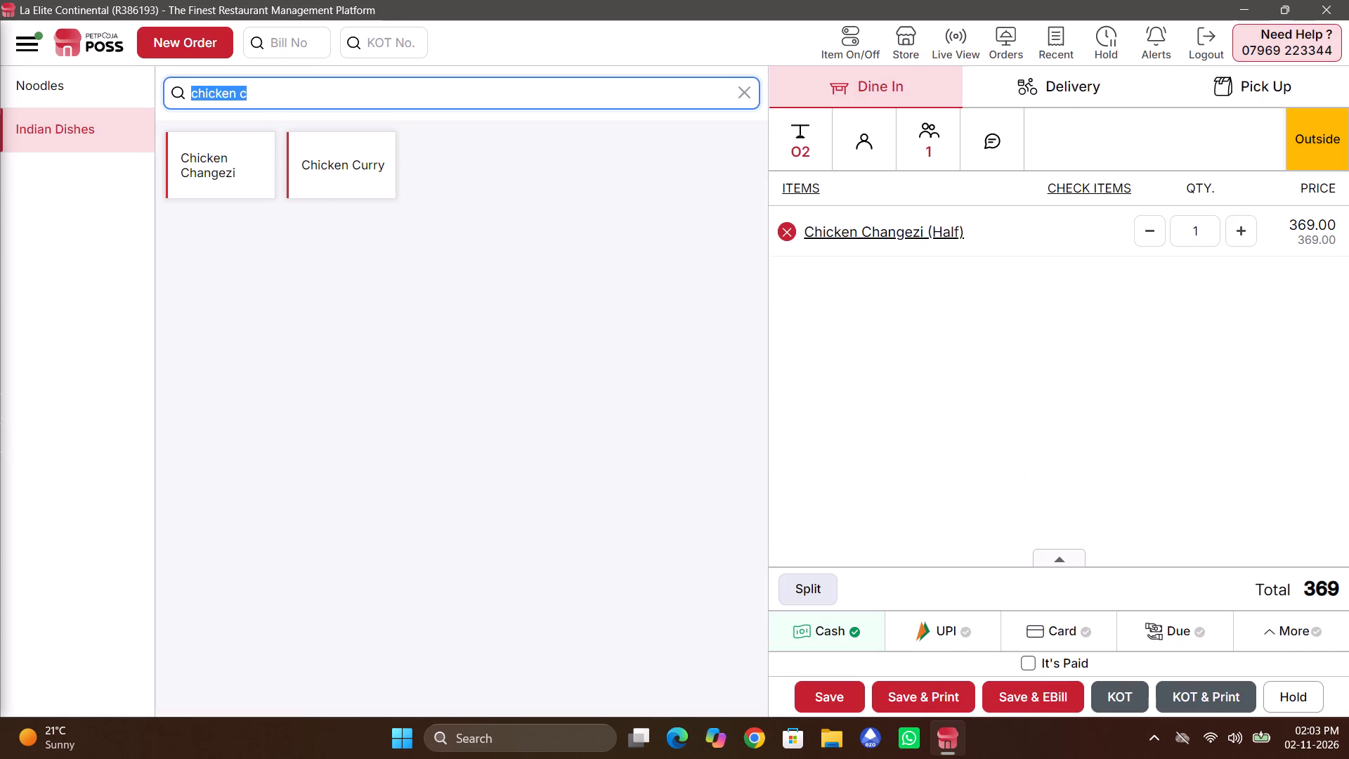
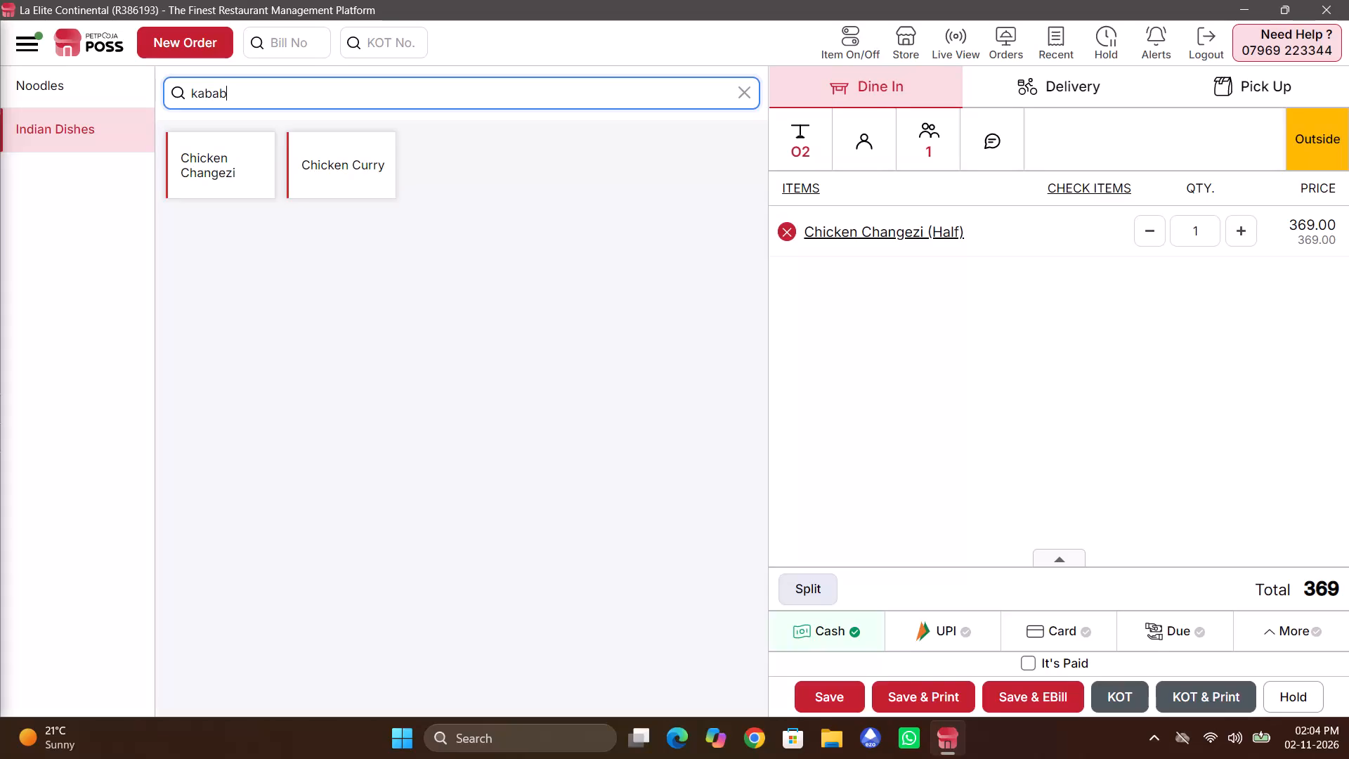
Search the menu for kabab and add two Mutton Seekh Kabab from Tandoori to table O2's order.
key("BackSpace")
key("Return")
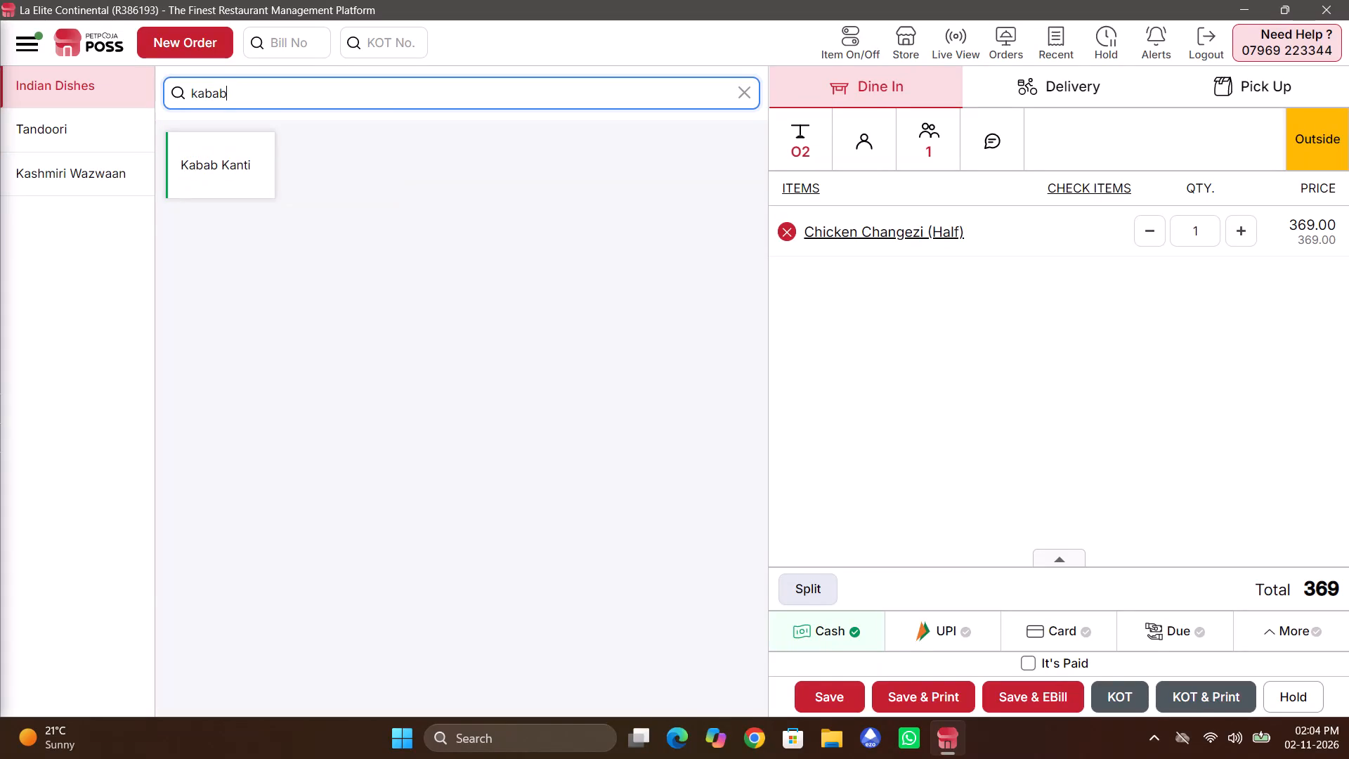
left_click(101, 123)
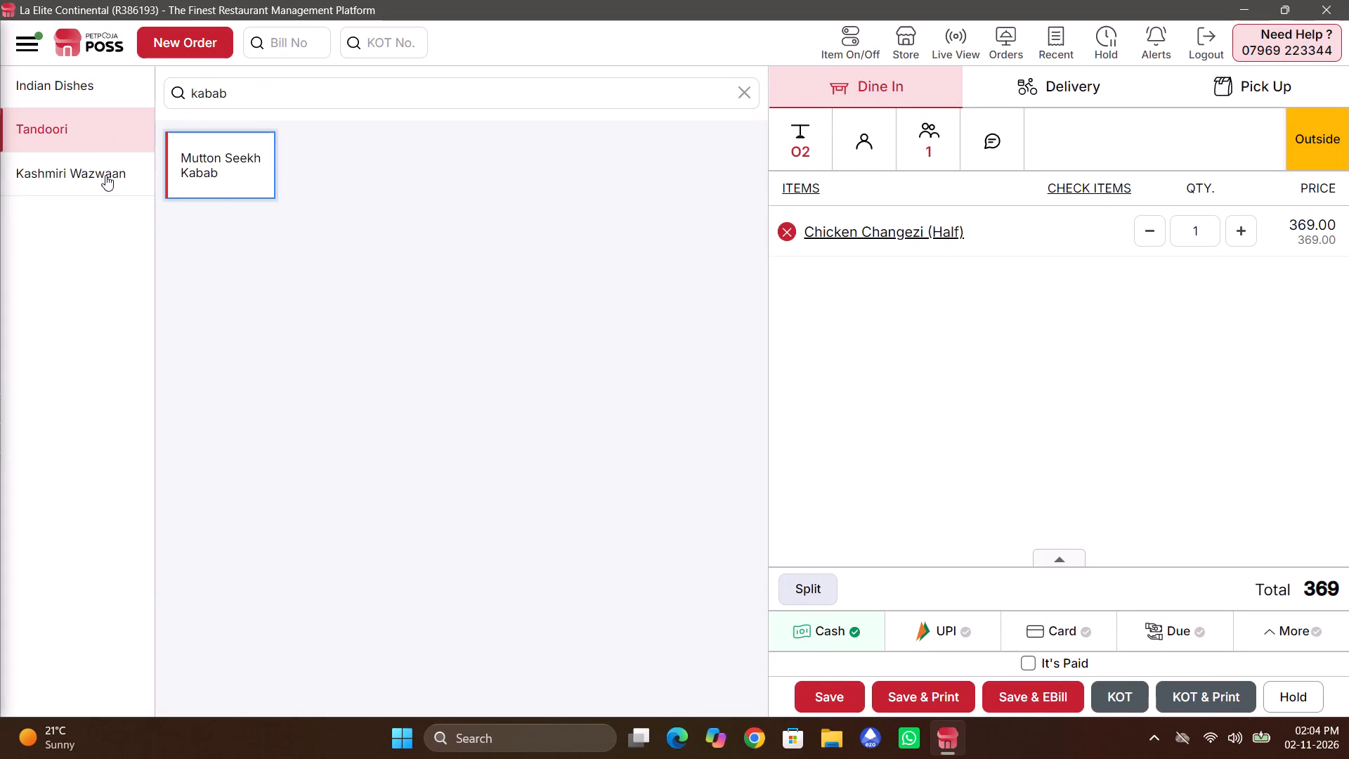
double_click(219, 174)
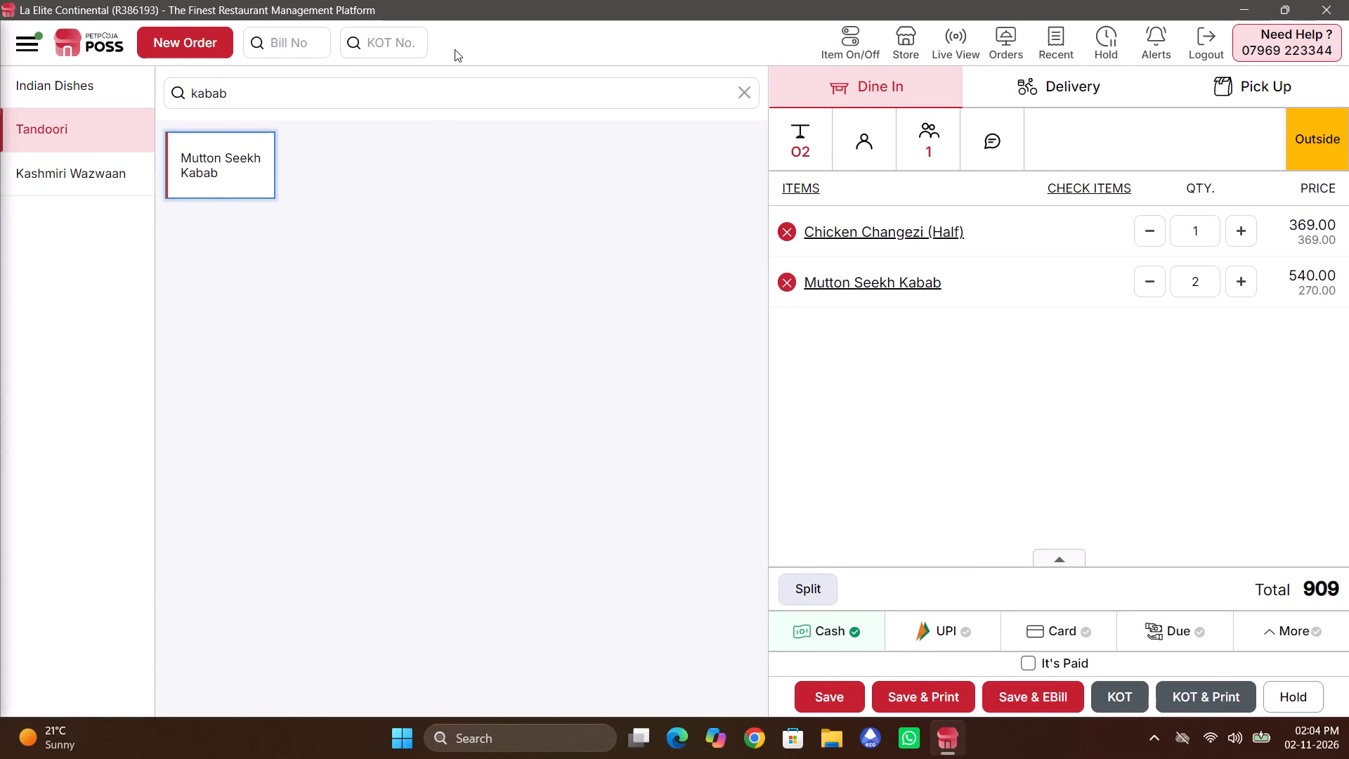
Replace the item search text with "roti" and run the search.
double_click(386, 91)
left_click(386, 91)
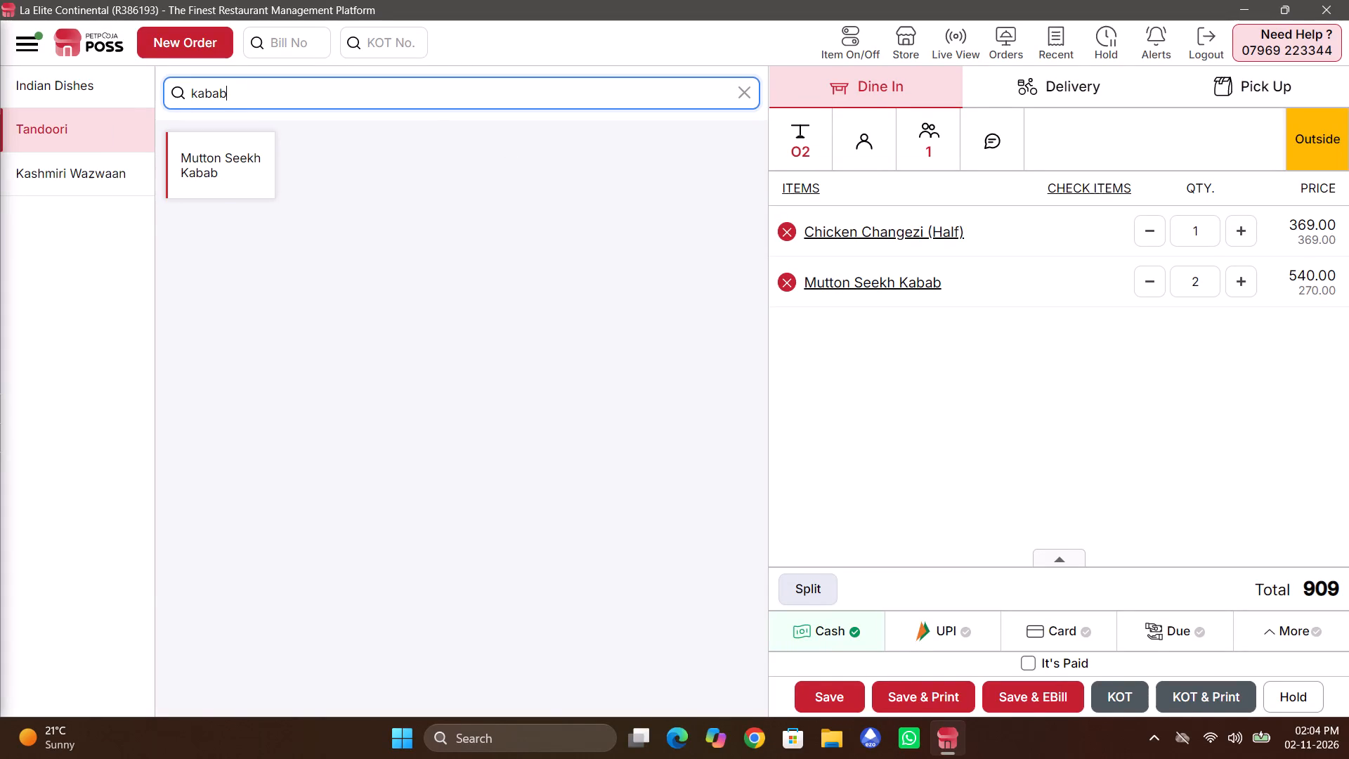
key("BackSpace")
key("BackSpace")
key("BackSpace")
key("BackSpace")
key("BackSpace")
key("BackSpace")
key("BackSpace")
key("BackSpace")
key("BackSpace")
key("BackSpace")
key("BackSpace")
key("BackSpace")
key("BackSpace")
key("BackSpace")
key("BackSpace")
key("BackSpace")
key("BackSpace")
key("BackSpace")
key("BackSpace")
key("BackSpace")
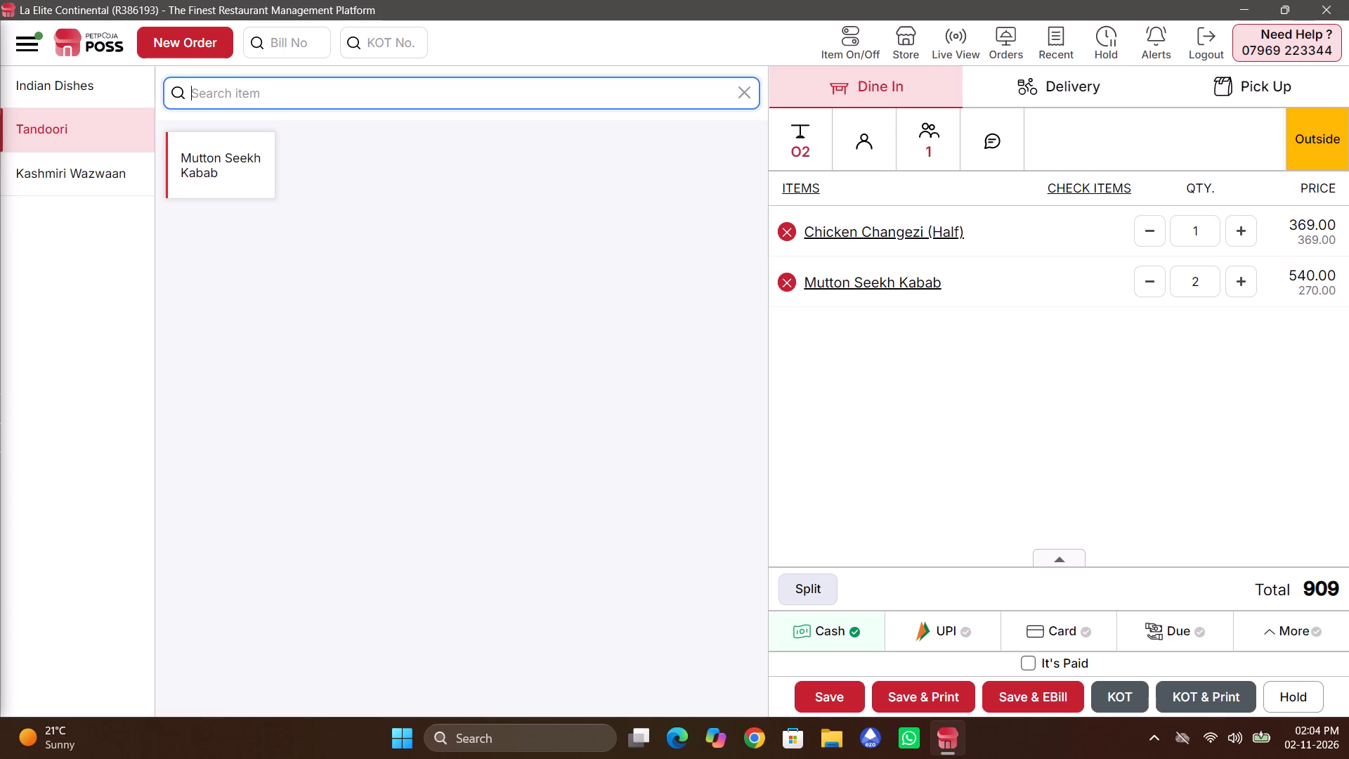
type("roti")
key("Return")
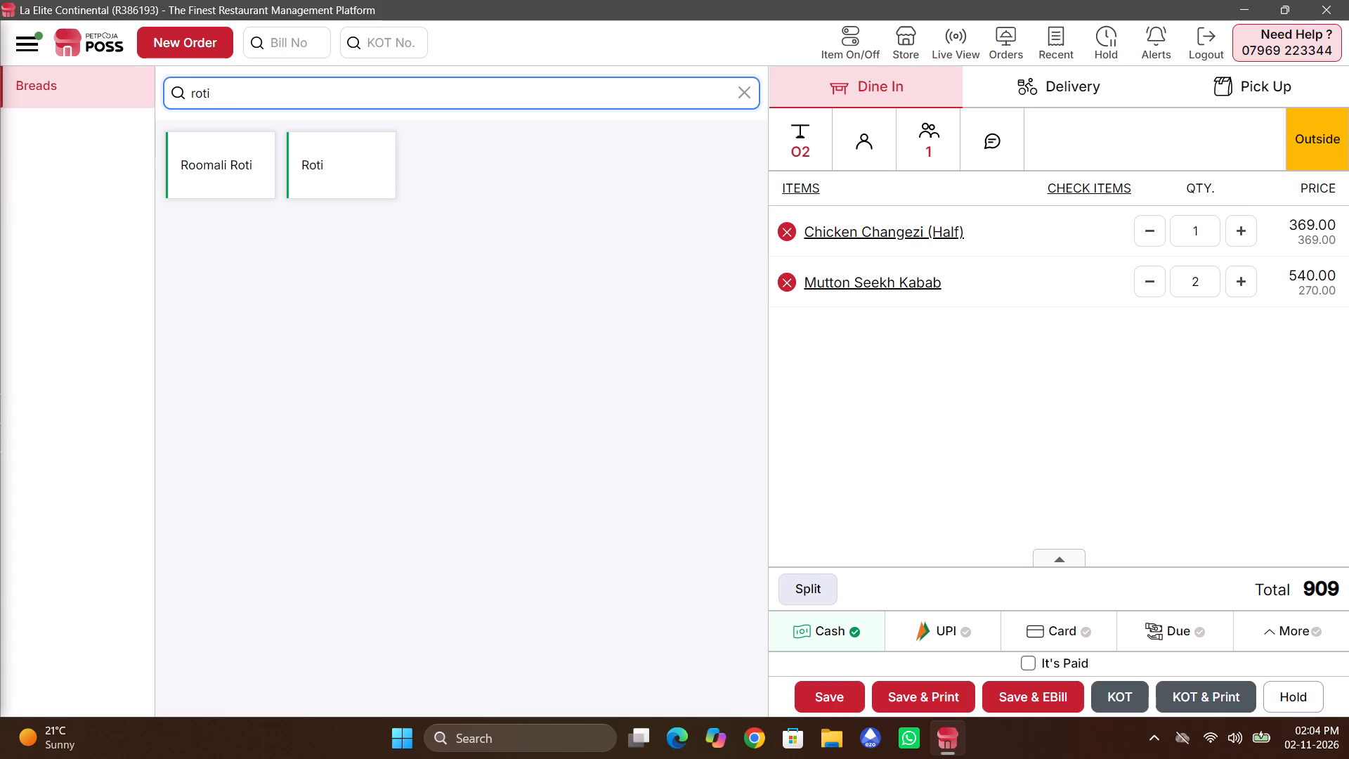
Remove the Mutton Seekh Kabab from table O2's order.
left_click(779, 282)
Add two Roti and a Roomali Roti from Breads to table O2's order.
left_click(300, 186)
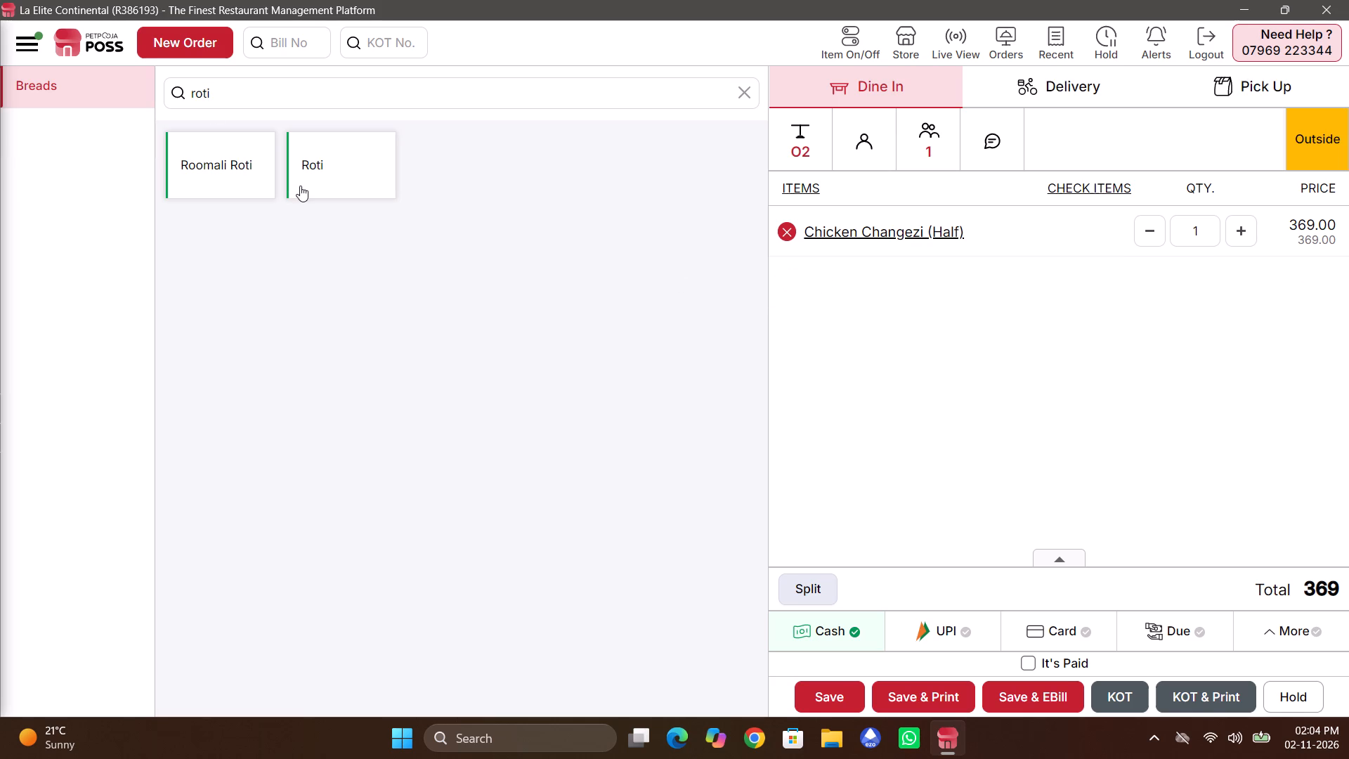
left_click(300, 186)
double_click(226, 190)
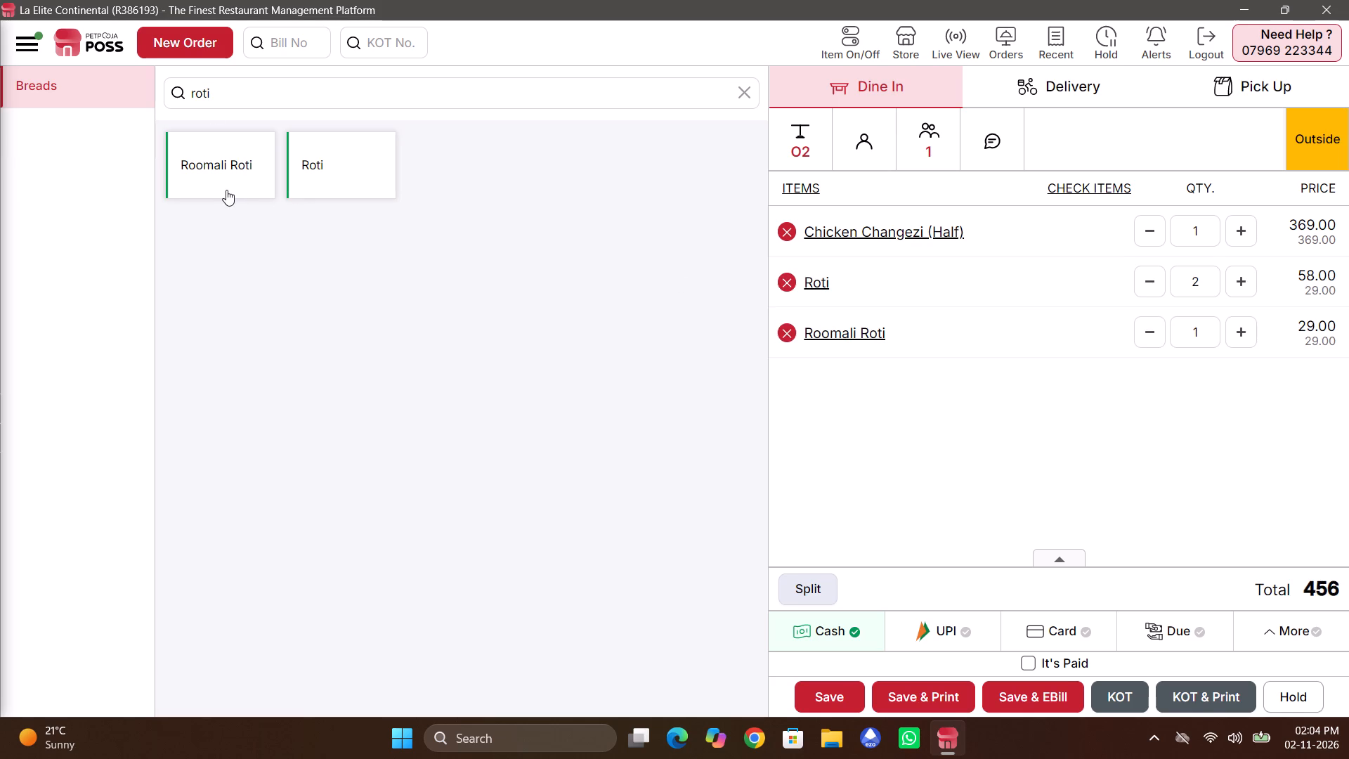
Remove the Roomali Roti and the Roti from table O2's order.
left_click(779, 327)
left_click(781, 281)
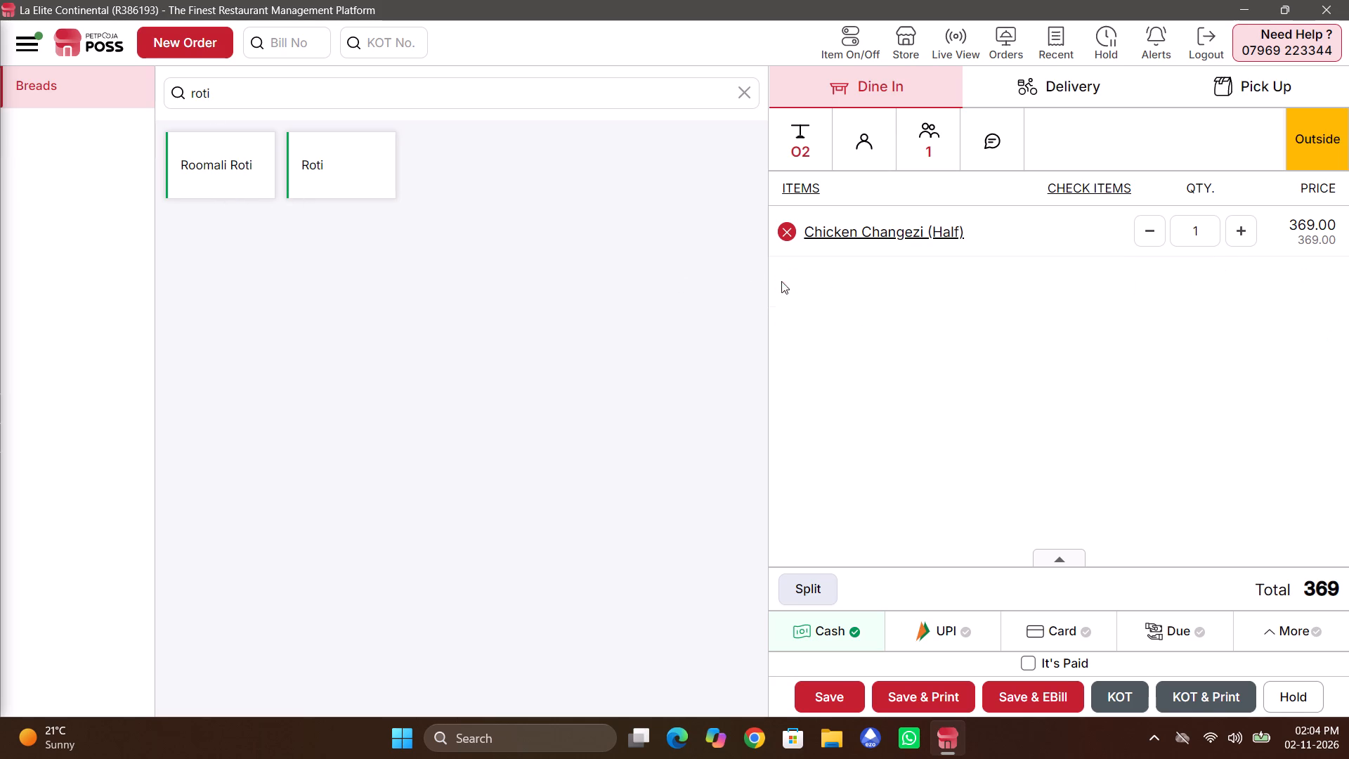
Search the menu for naan and add three plain Naan from Breads to table O2's order.
double_click(350, 95)
type("naan")
key("Return")
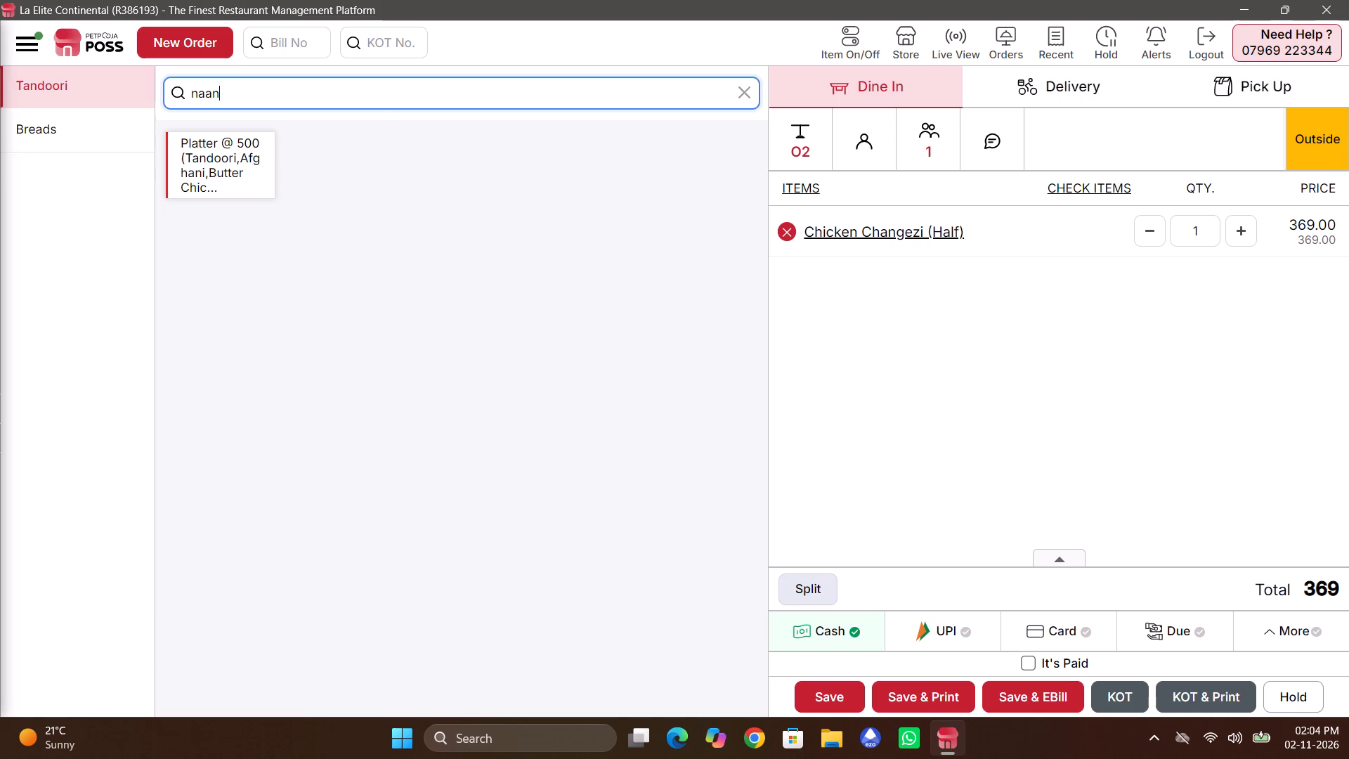
left_click(60, 136)
triple_click(549, 150)
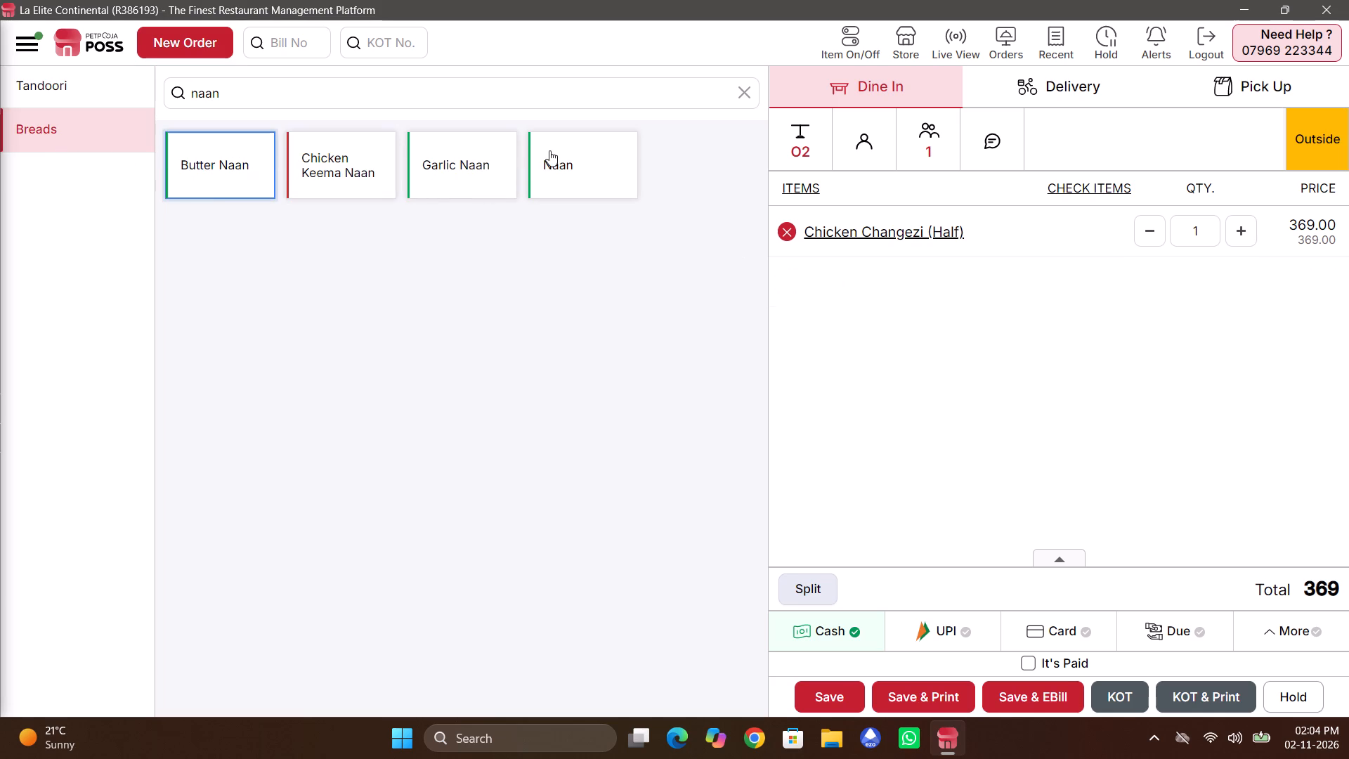
Search the menu for kabab and add two Kabab from Kashmiri Wazwaan to table O2's order.
double_click(446, 107)
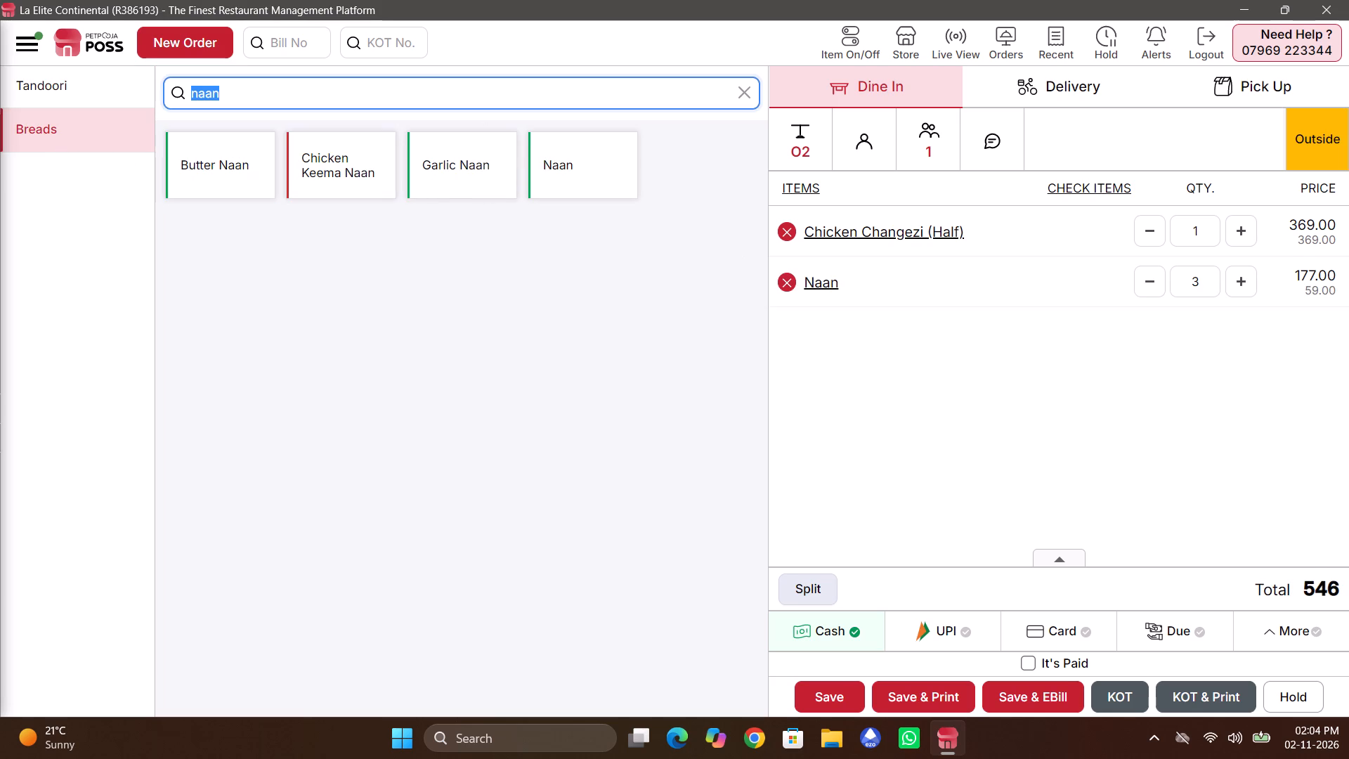
type("kabab")
key("Return")
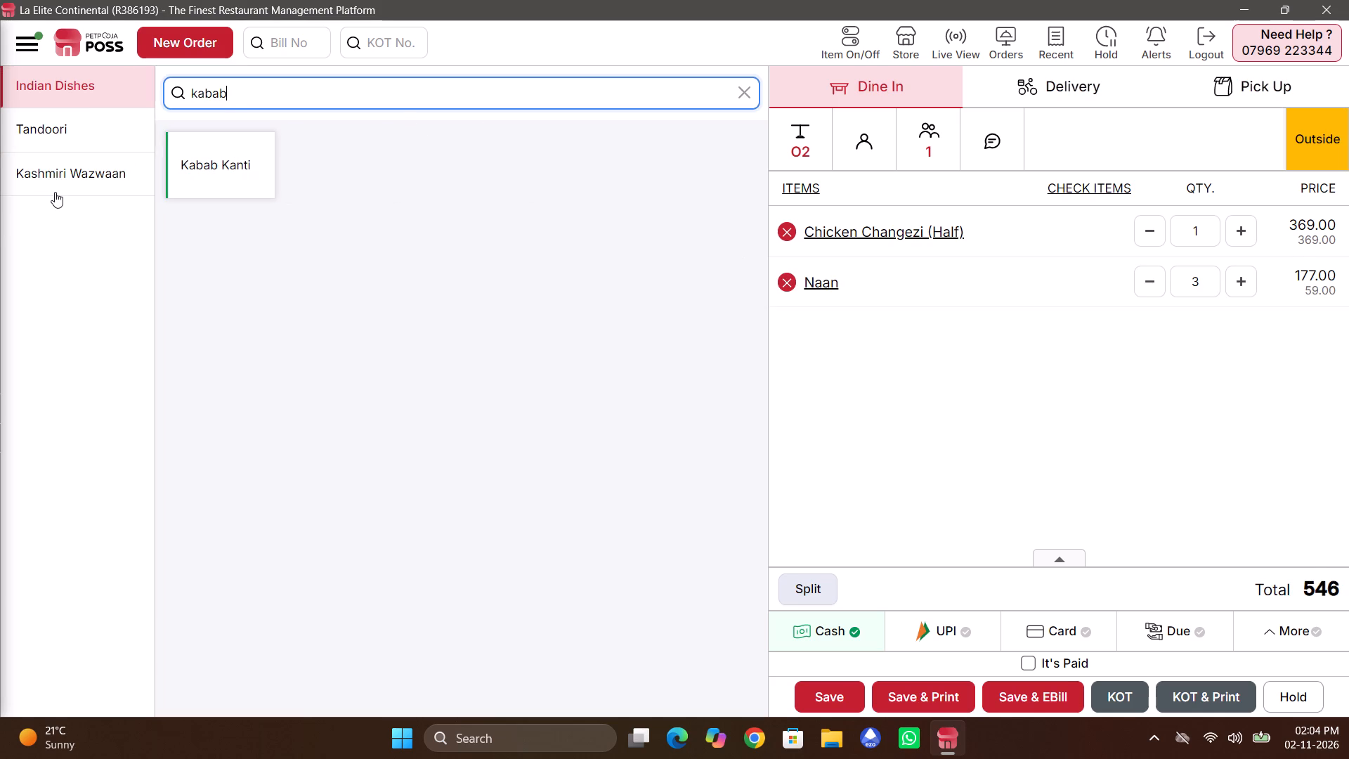
left_click(58, 182)
double_click(184, 180)
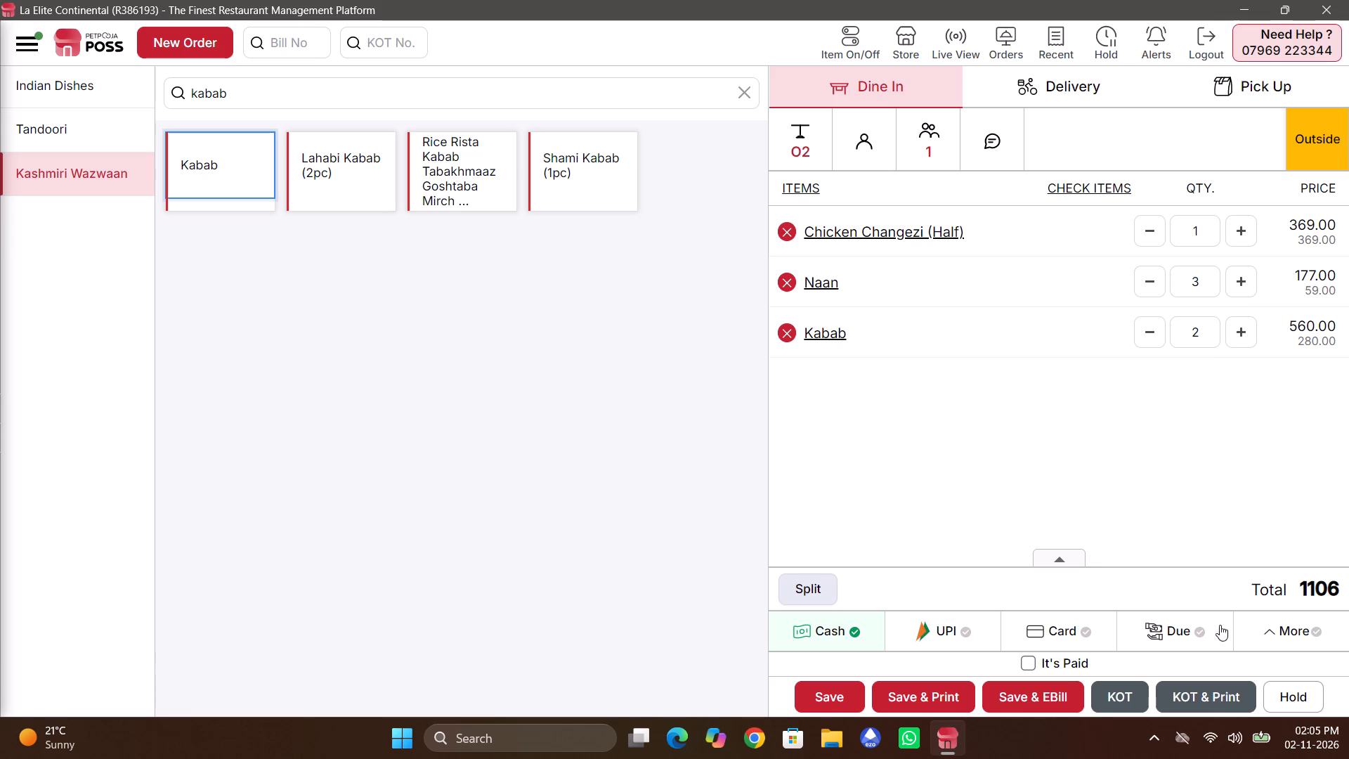
Apply a fixed custom discount of 66 to table O2's bill and close the bill breakdown.
left_click(1050, 565)
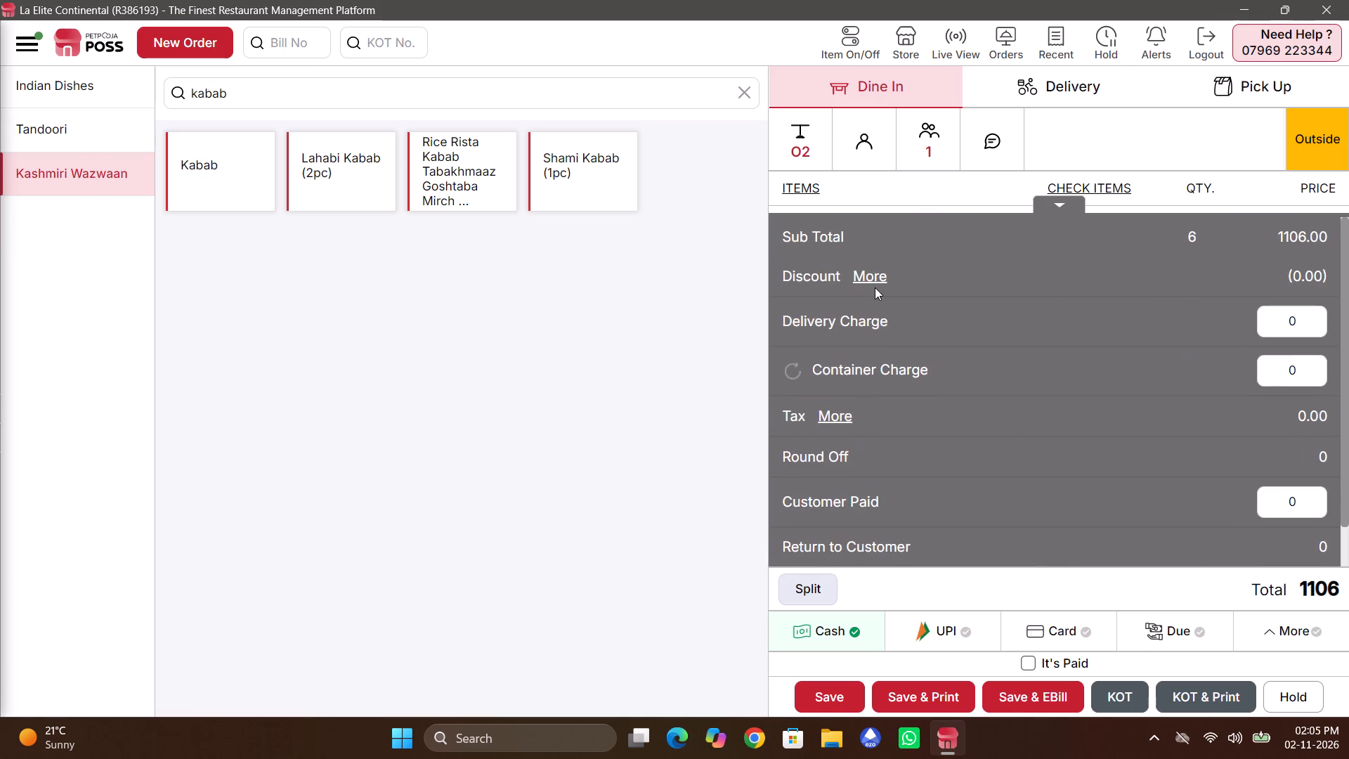
left_click(861, 248)
left_click(867, 277)
left_click(1019, 295)
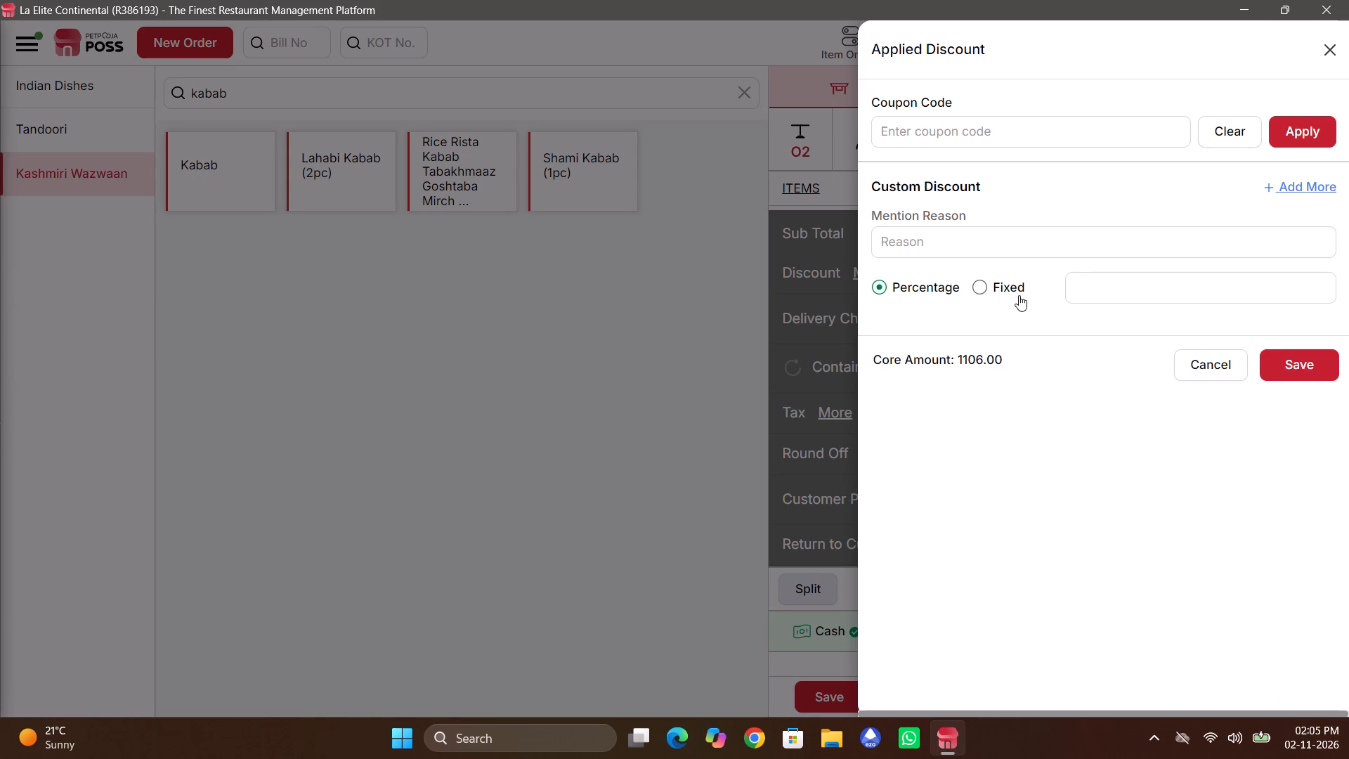
left_click(1095, 285)
type("66")
left_click(1291, 370)
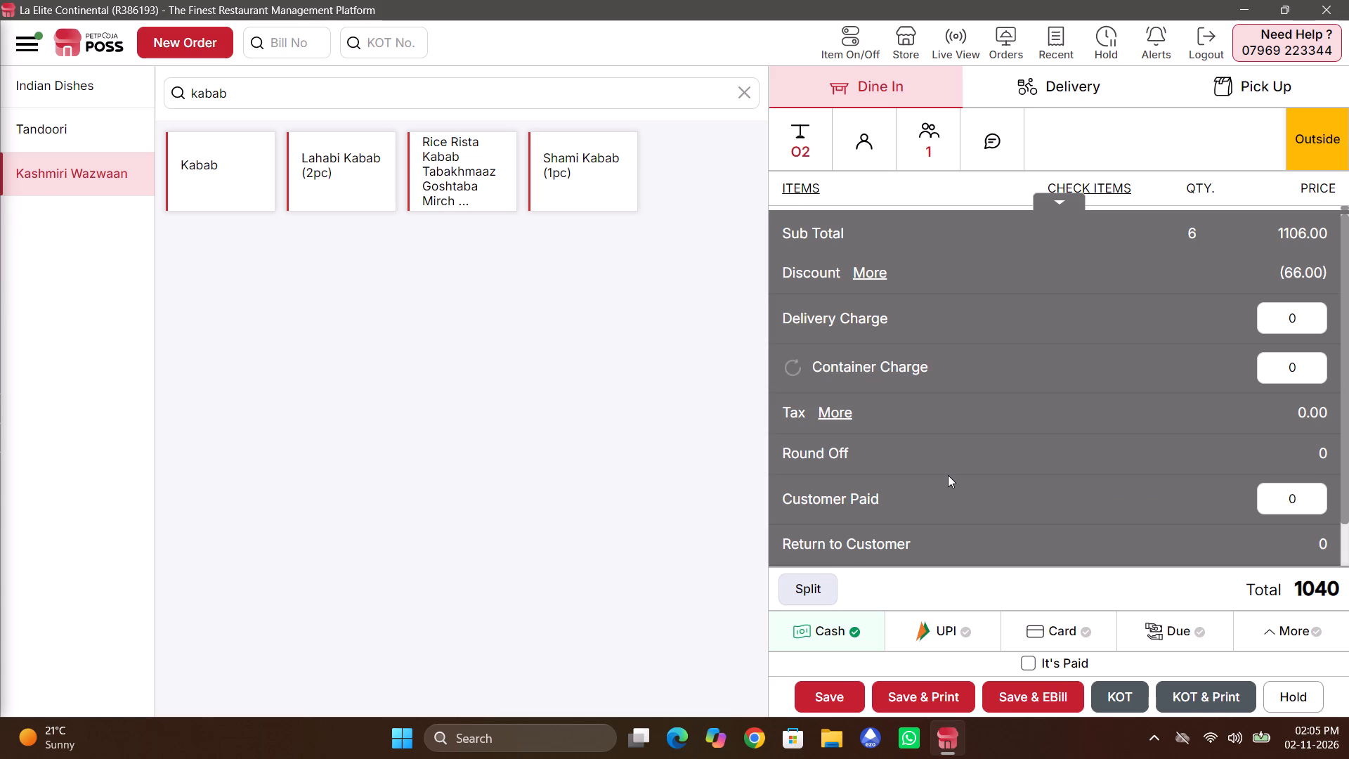
left_click(1055, 207)
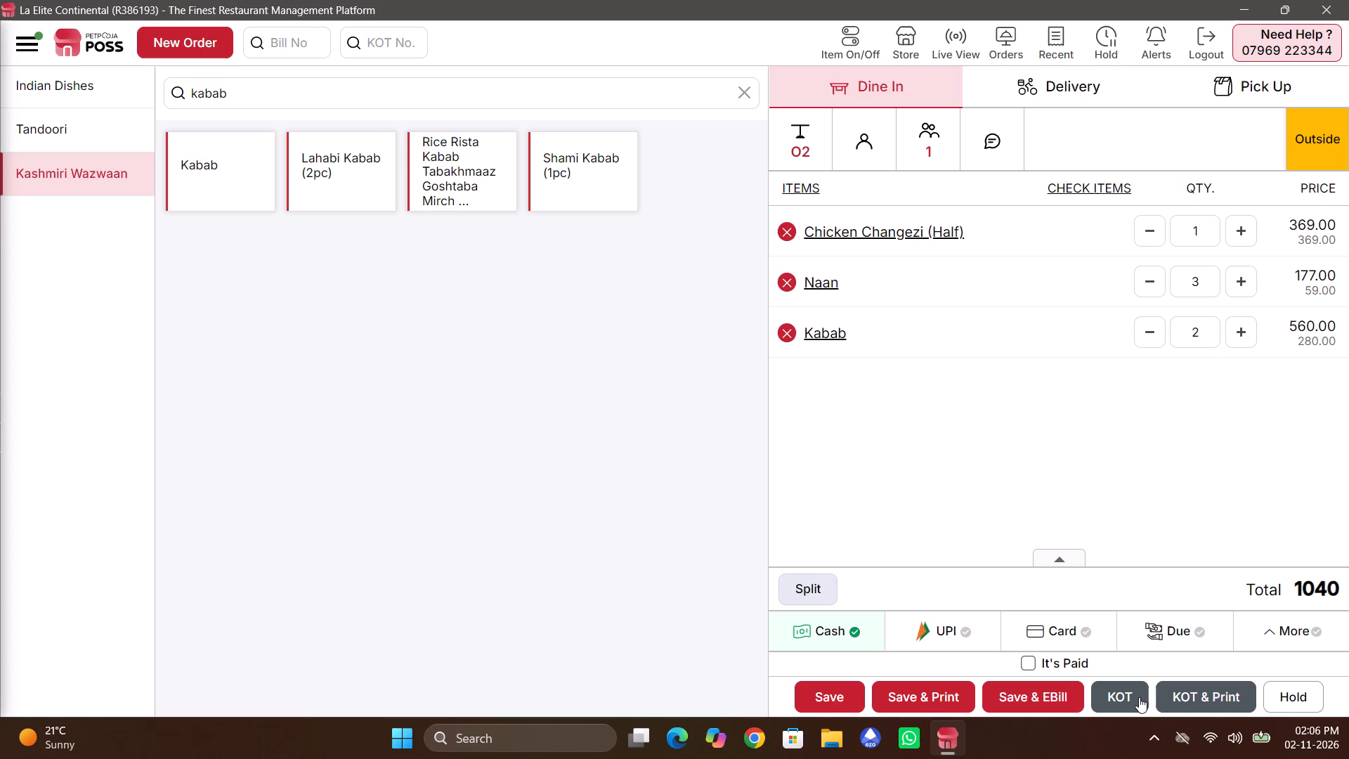
Issue the KOT for outside table O2's order without printing it.
left_click(1139, 697)
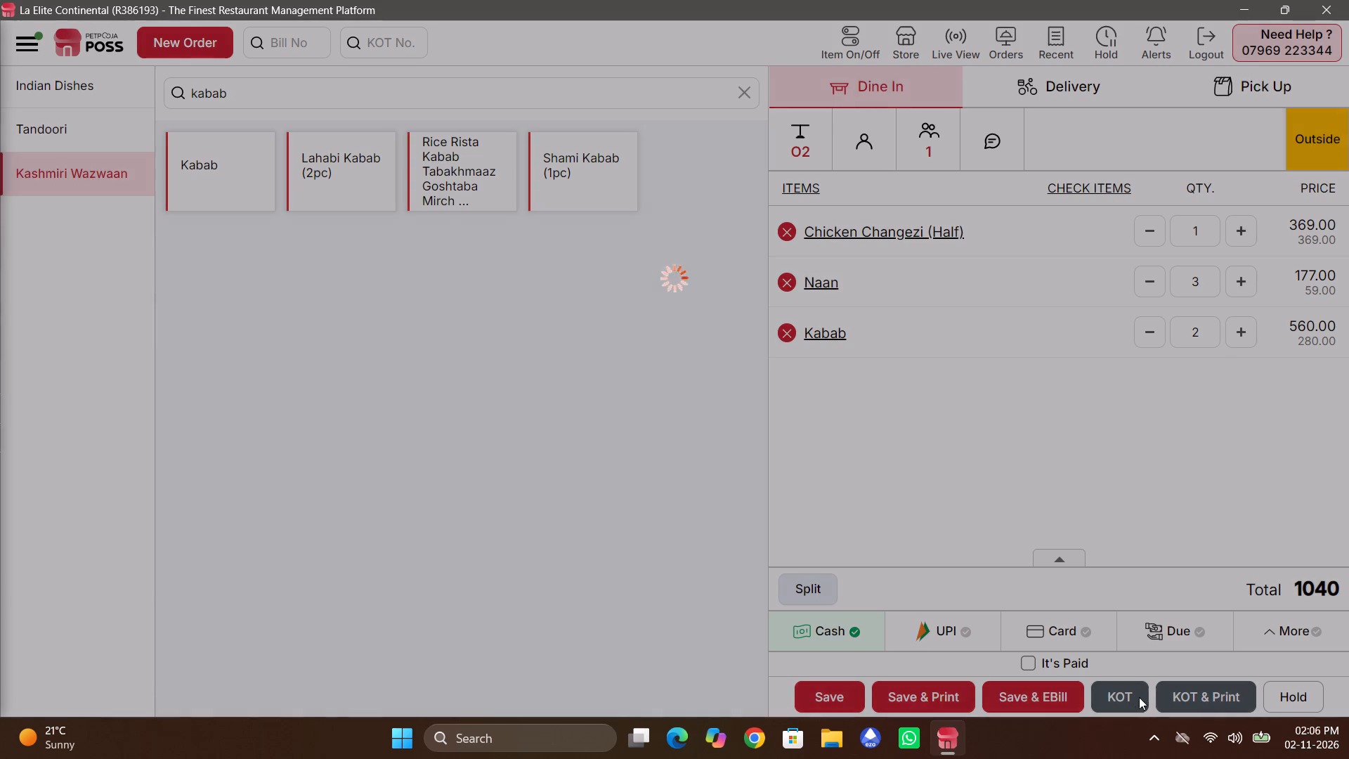
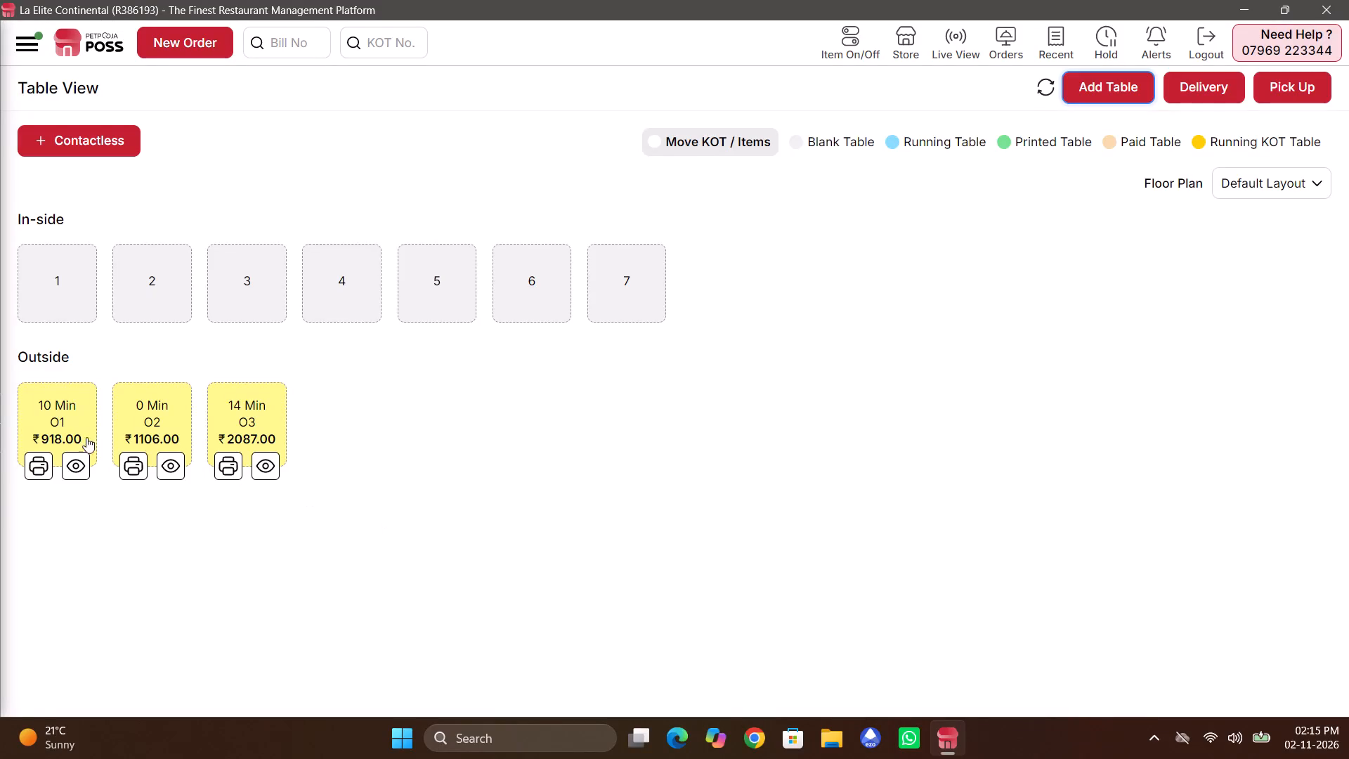
Open outside table O1's running order, search the menu for naan and add one plain Naan from Breads.
left_click(70, 421)
left_click(1309, 193)
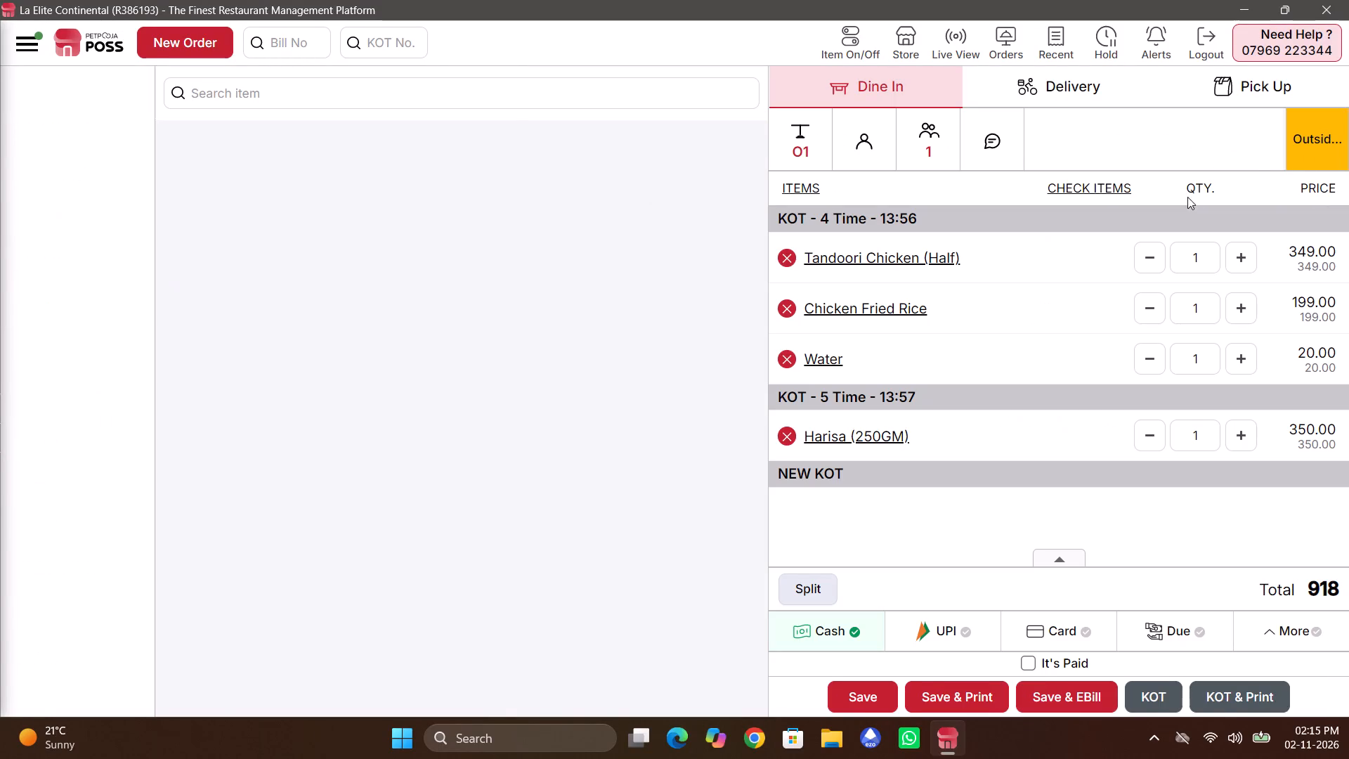
left_click(488, 100)
type("naan")
key("Return")
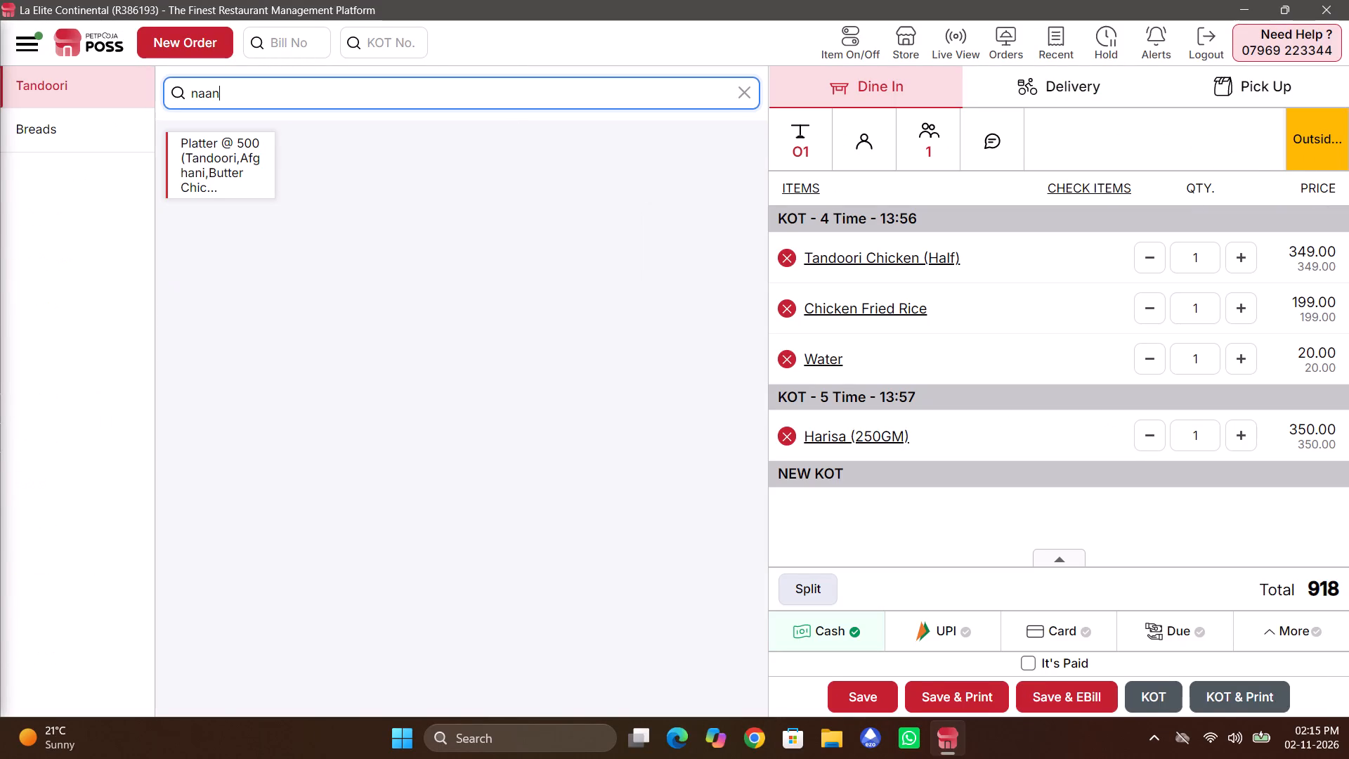
left_click(102, 123)
left_click(563, 164)
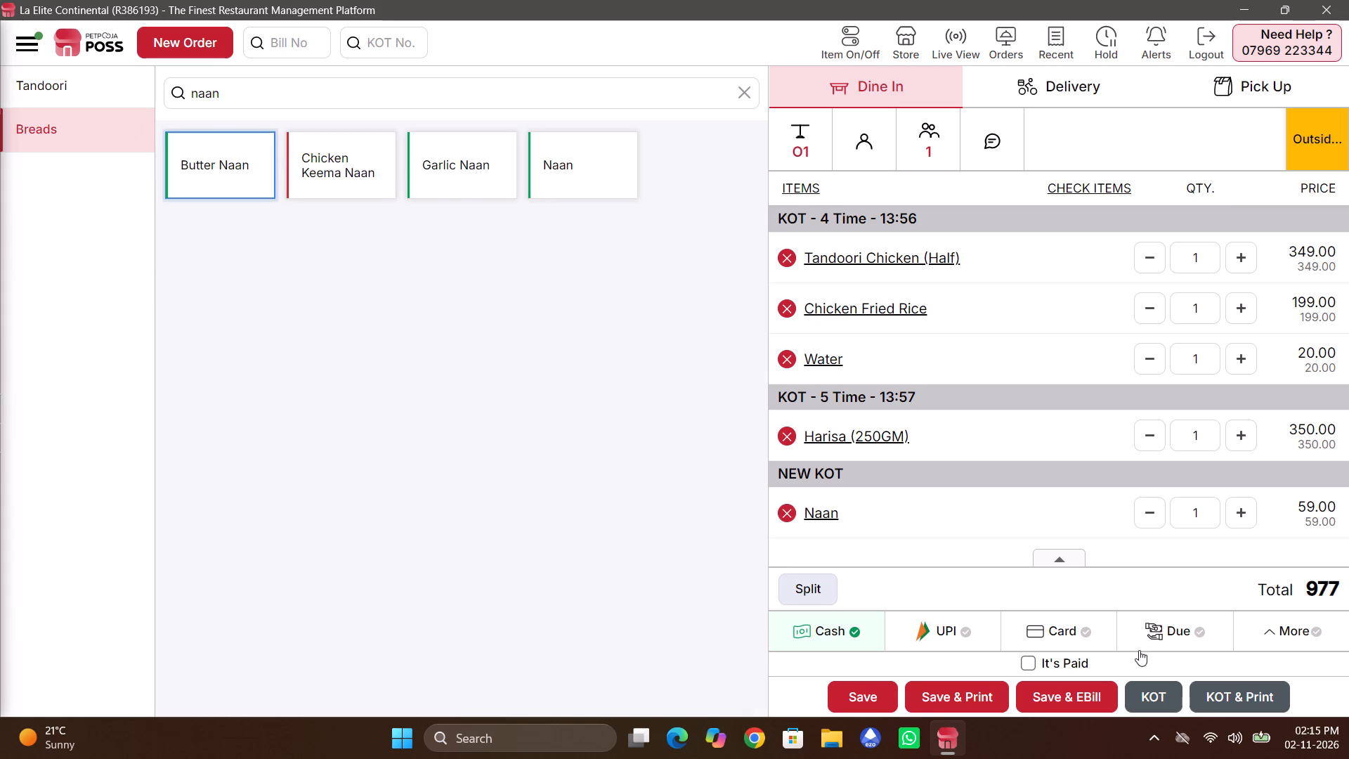
Issue the new KOT for outside table O1's order without printing it.
left_click(1163, 689)
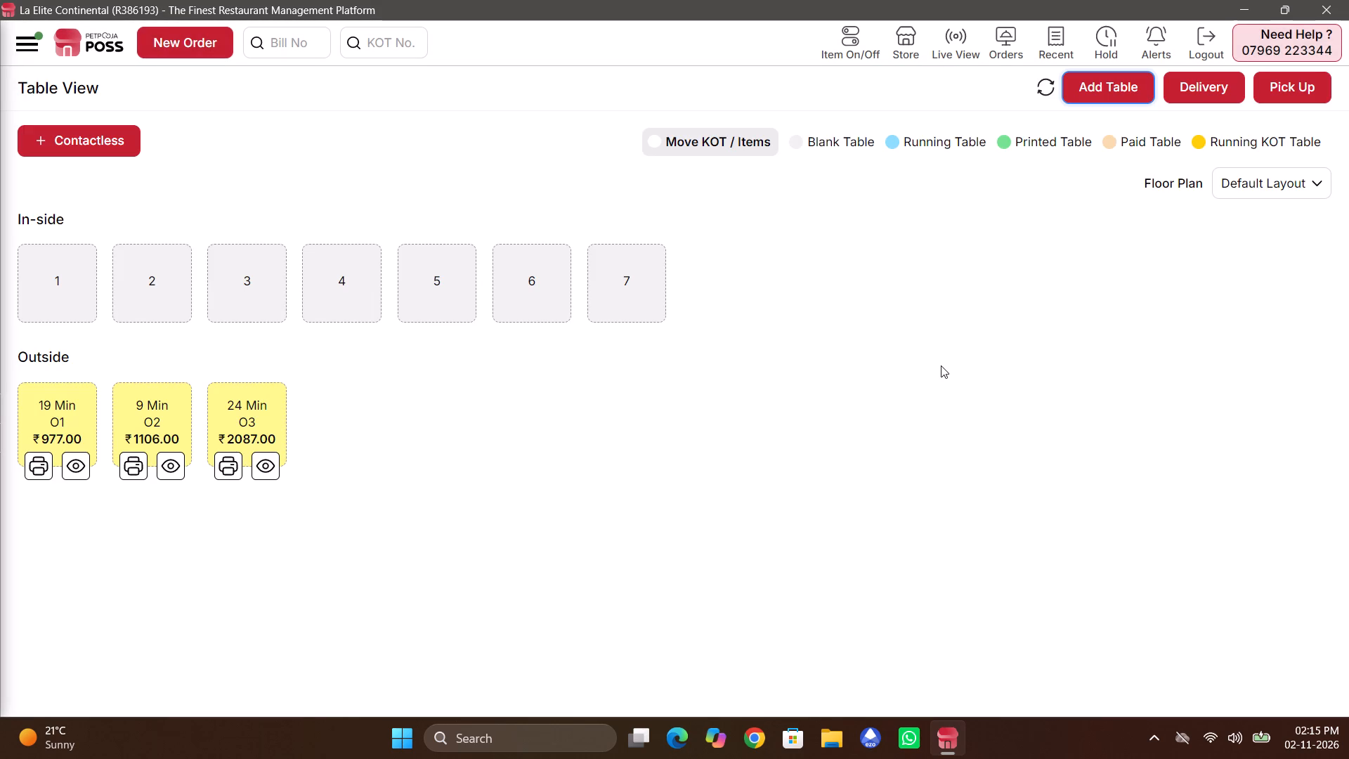
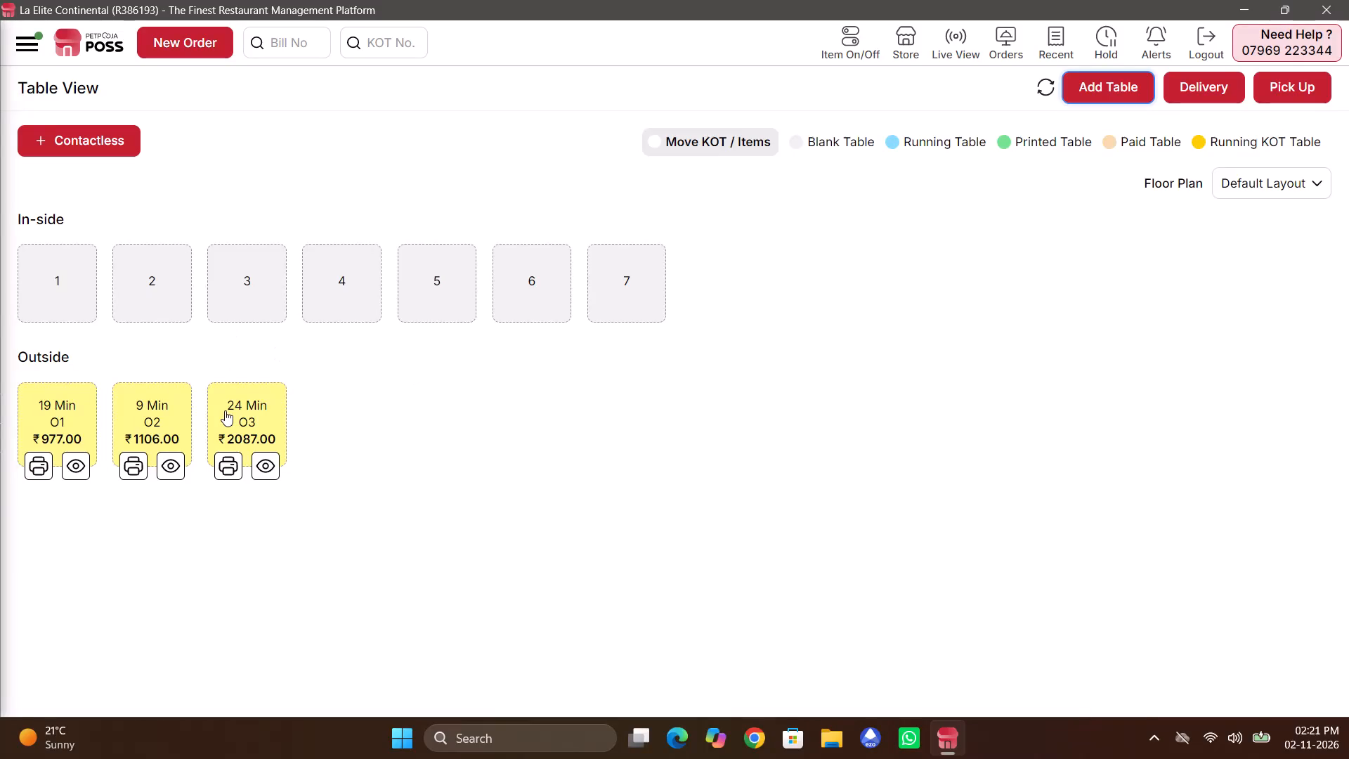
Open outside table O3's running order with its KOT items, set payment to UPI, and save it with an e-bill.
left_click(225, 407)
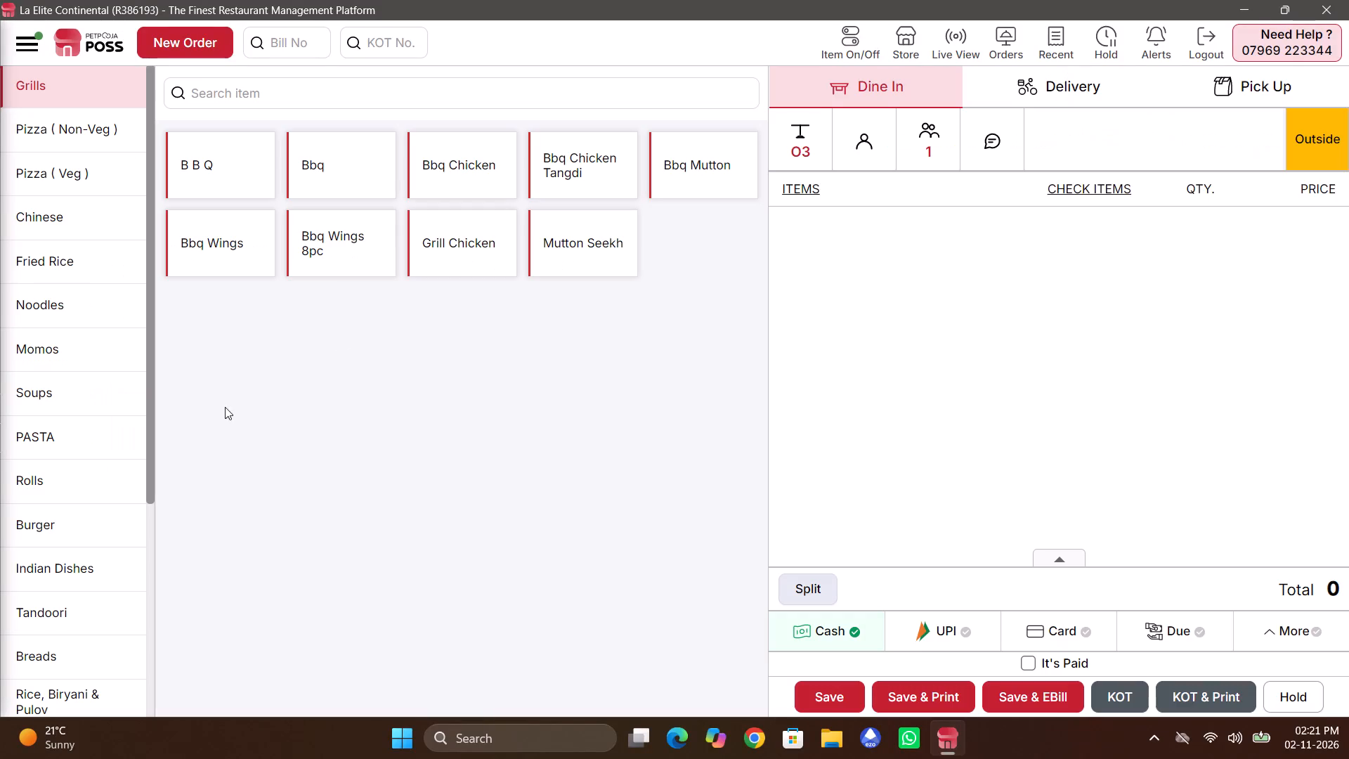
left_click(1331, 189)
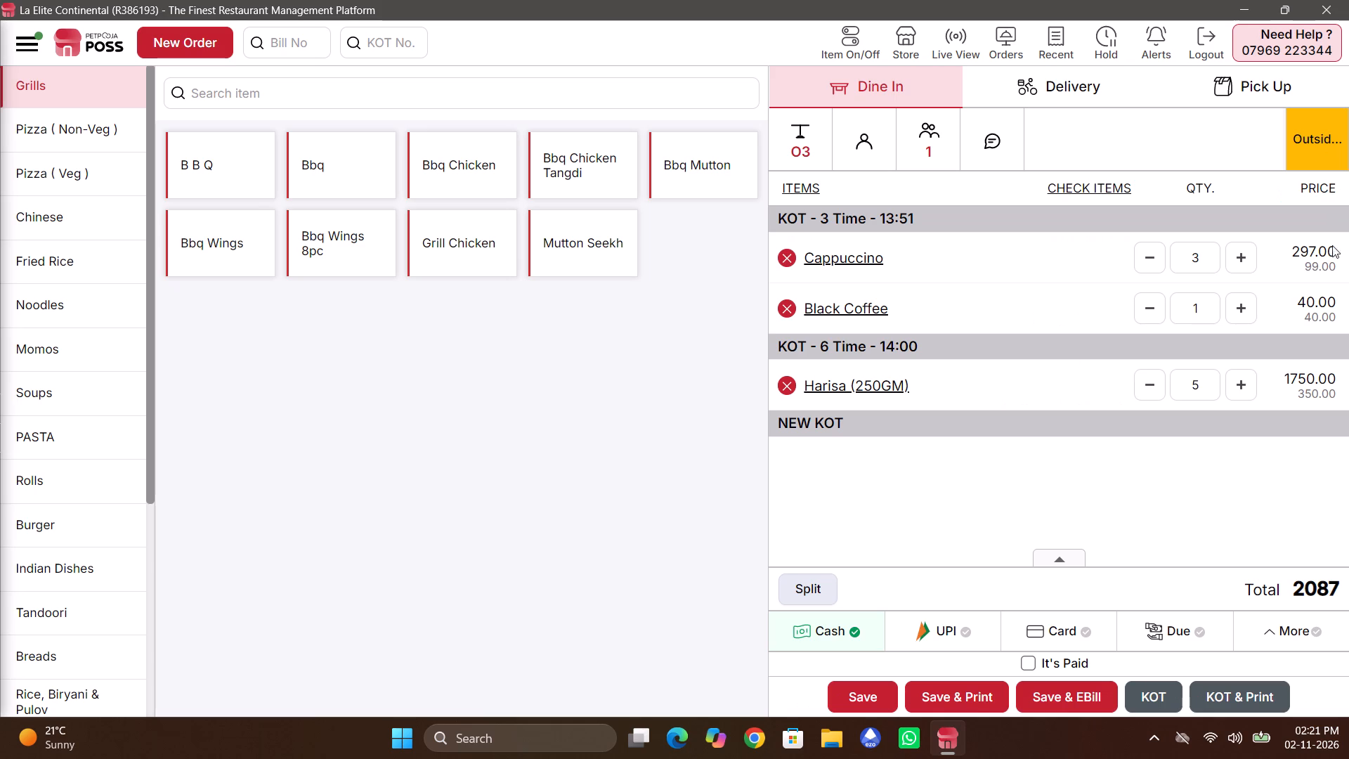
left_click(953, 630)
left_click(1062, 703)
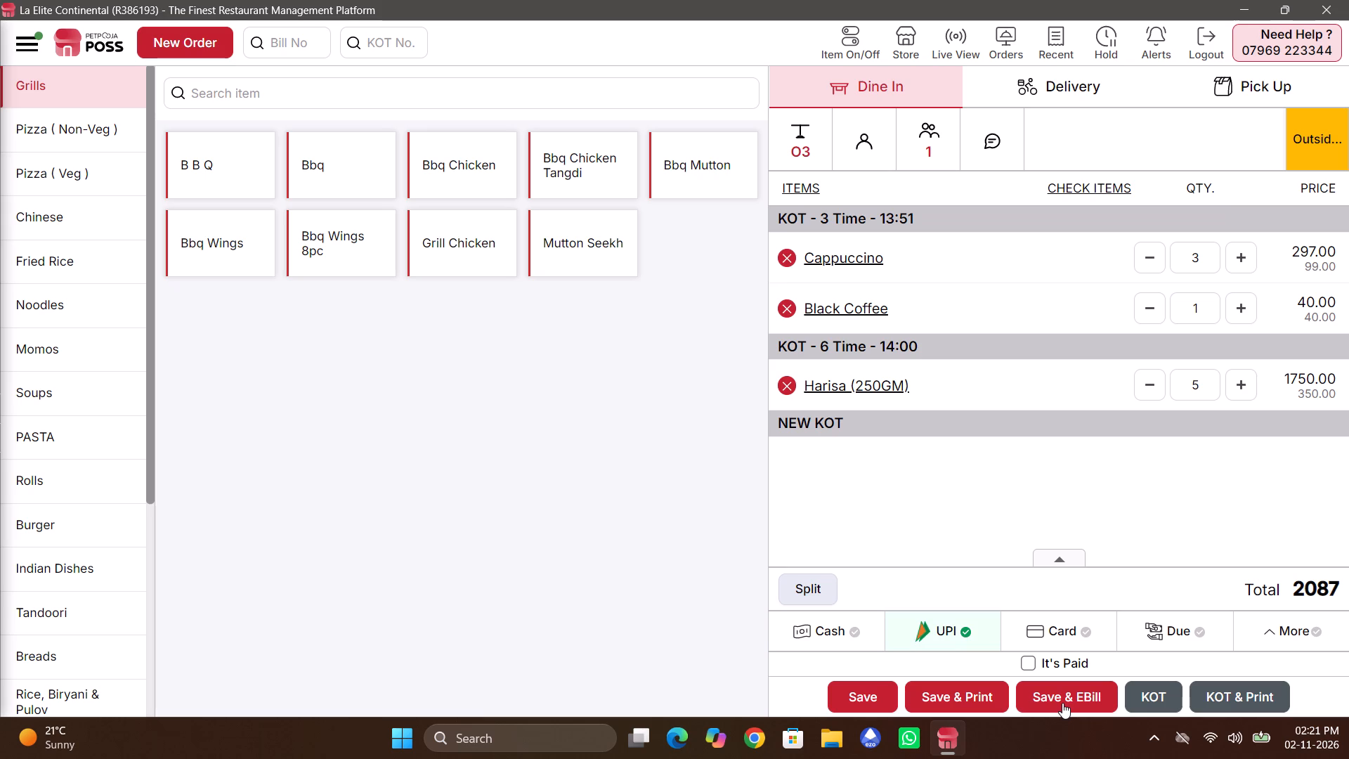
Settle and save outside table O3's bill with UPI as the payment type.
left_click(245, 467)
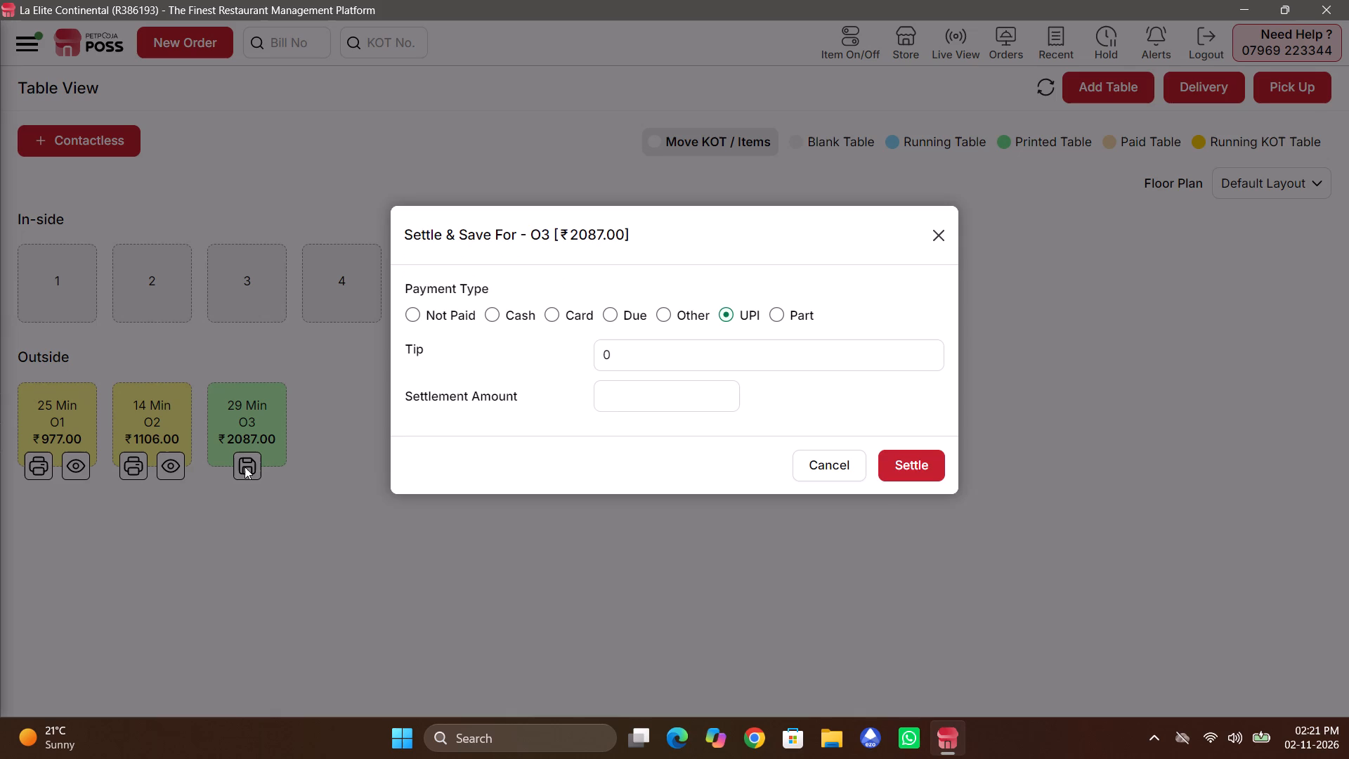
left_click(886, 493)
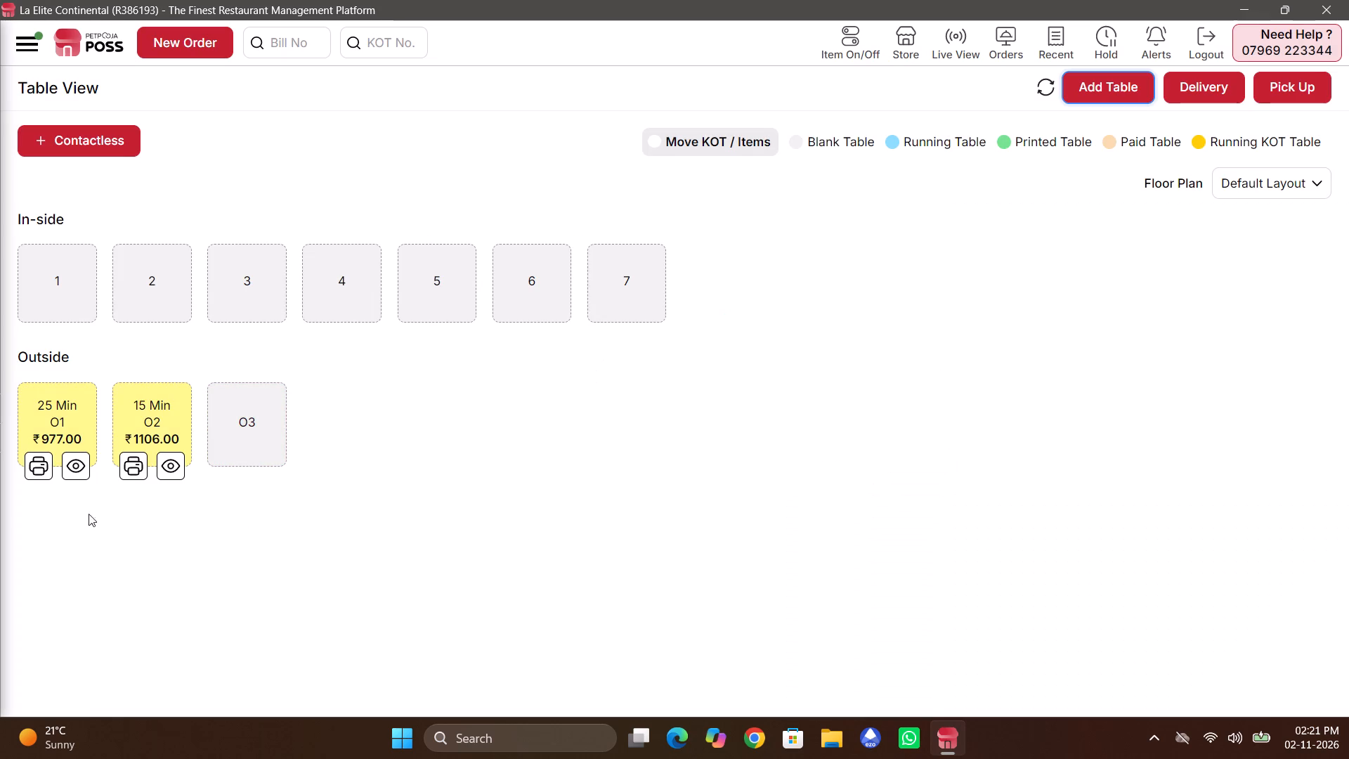
View the KOT items of outside table O1's running order and return to the table overview.
left_click(42, 421)
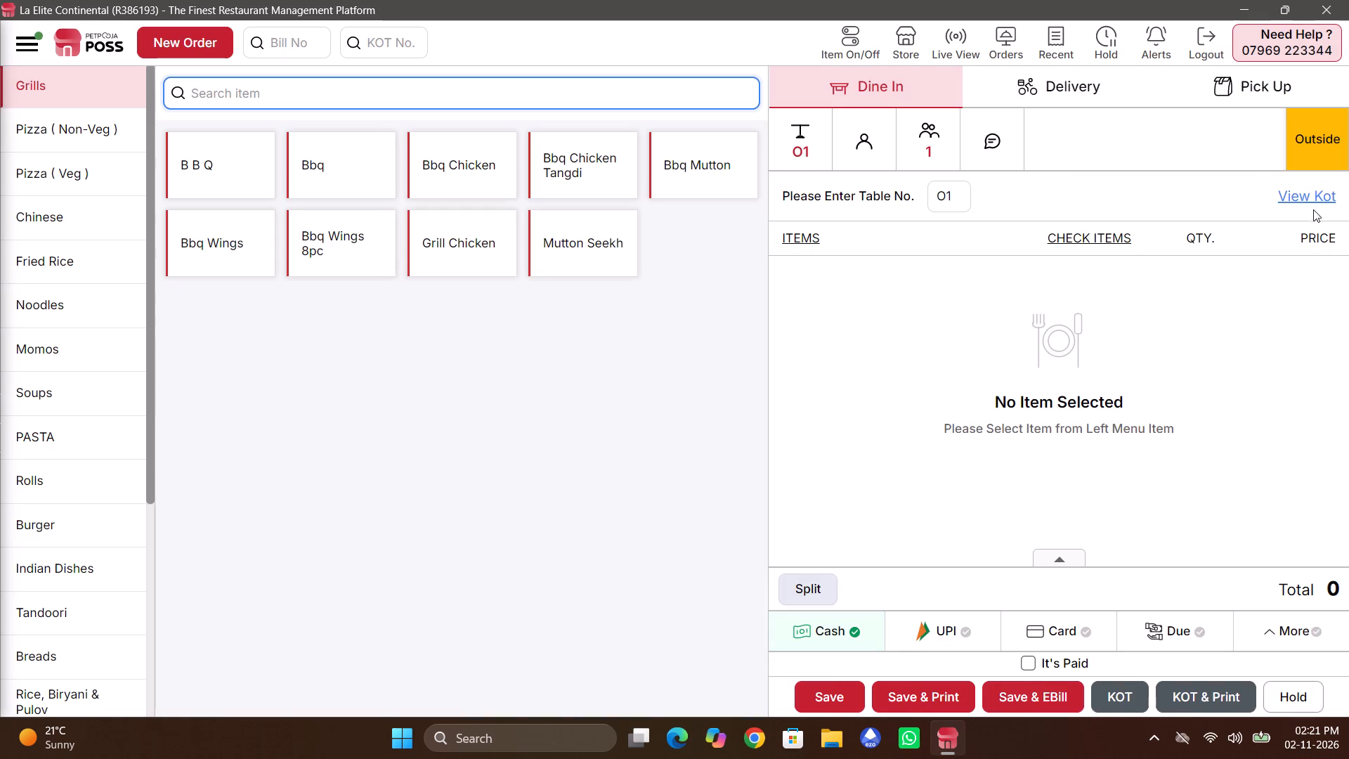
left_click(1312, 205)
left_click(169, 46)
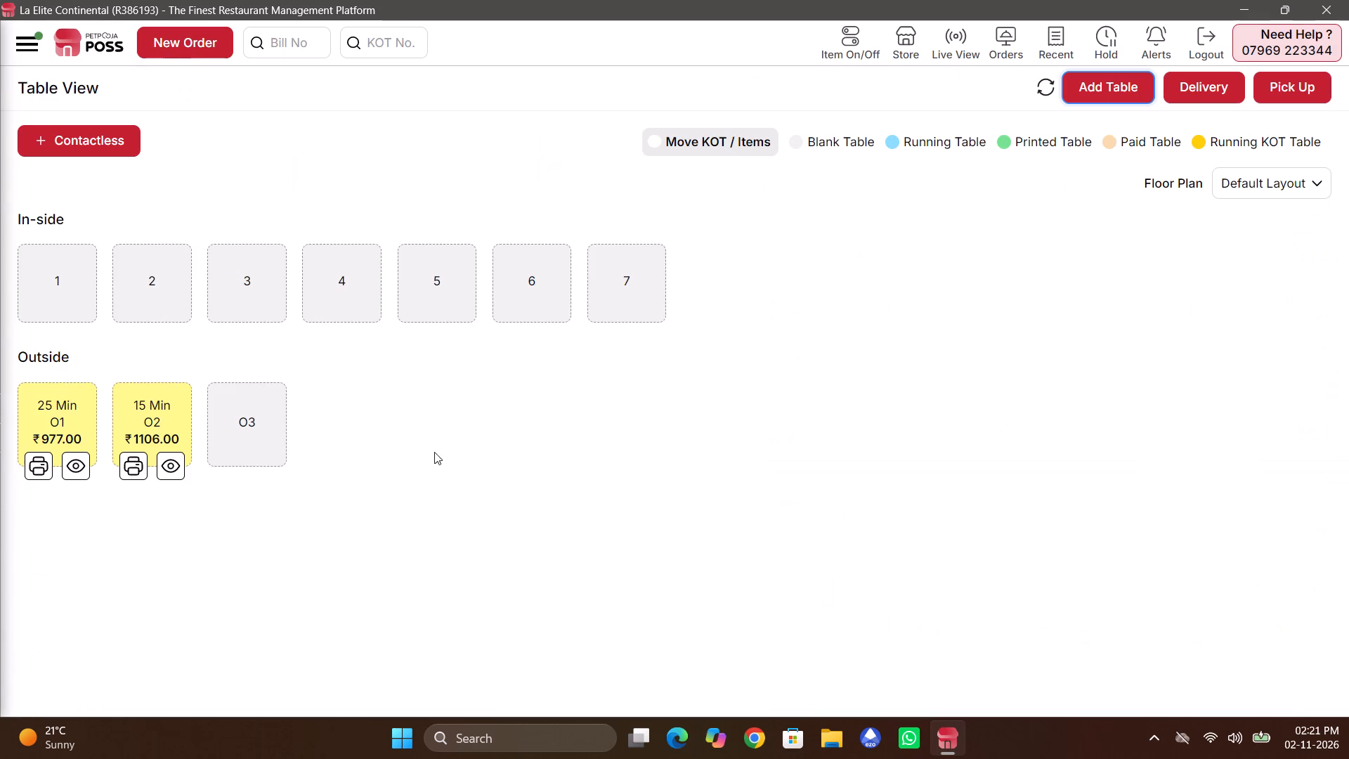
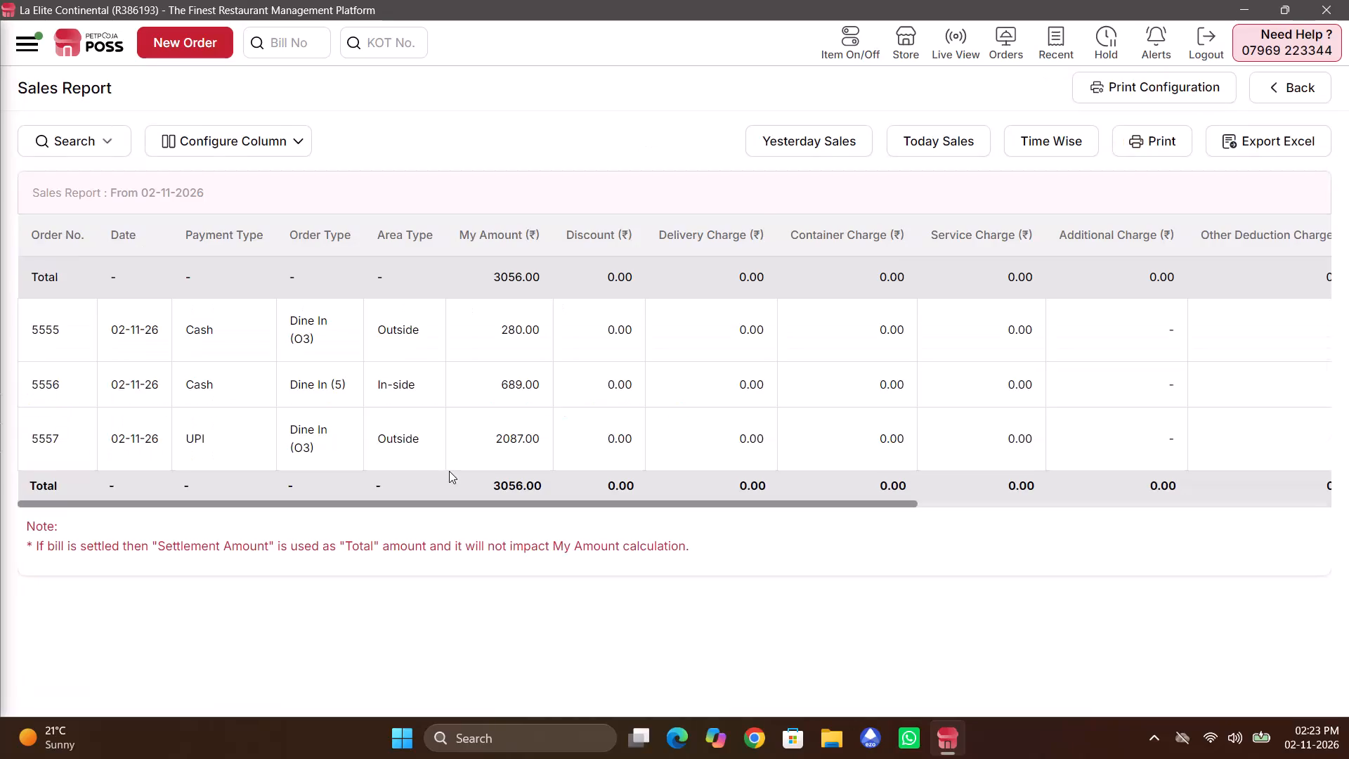
Leave the sales report and return to the table overview.
key("ctrl+t")
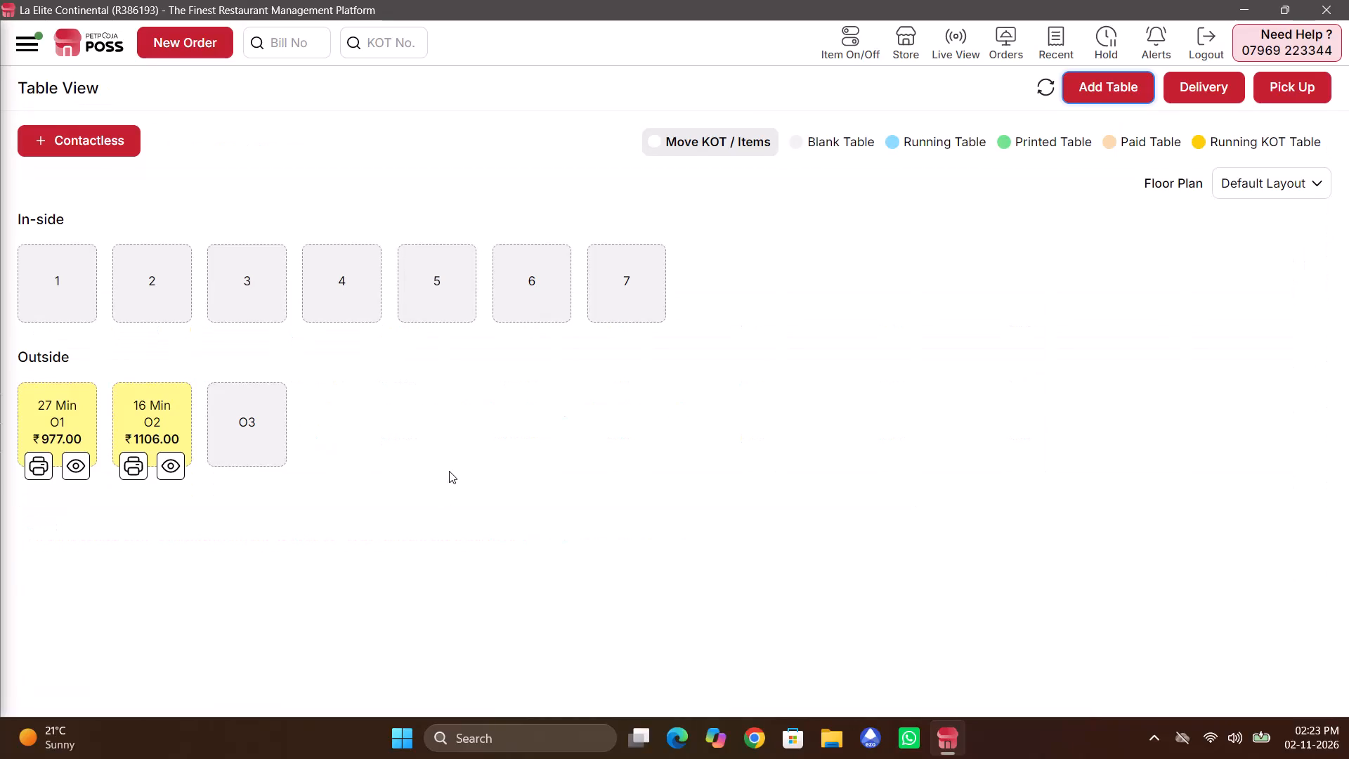
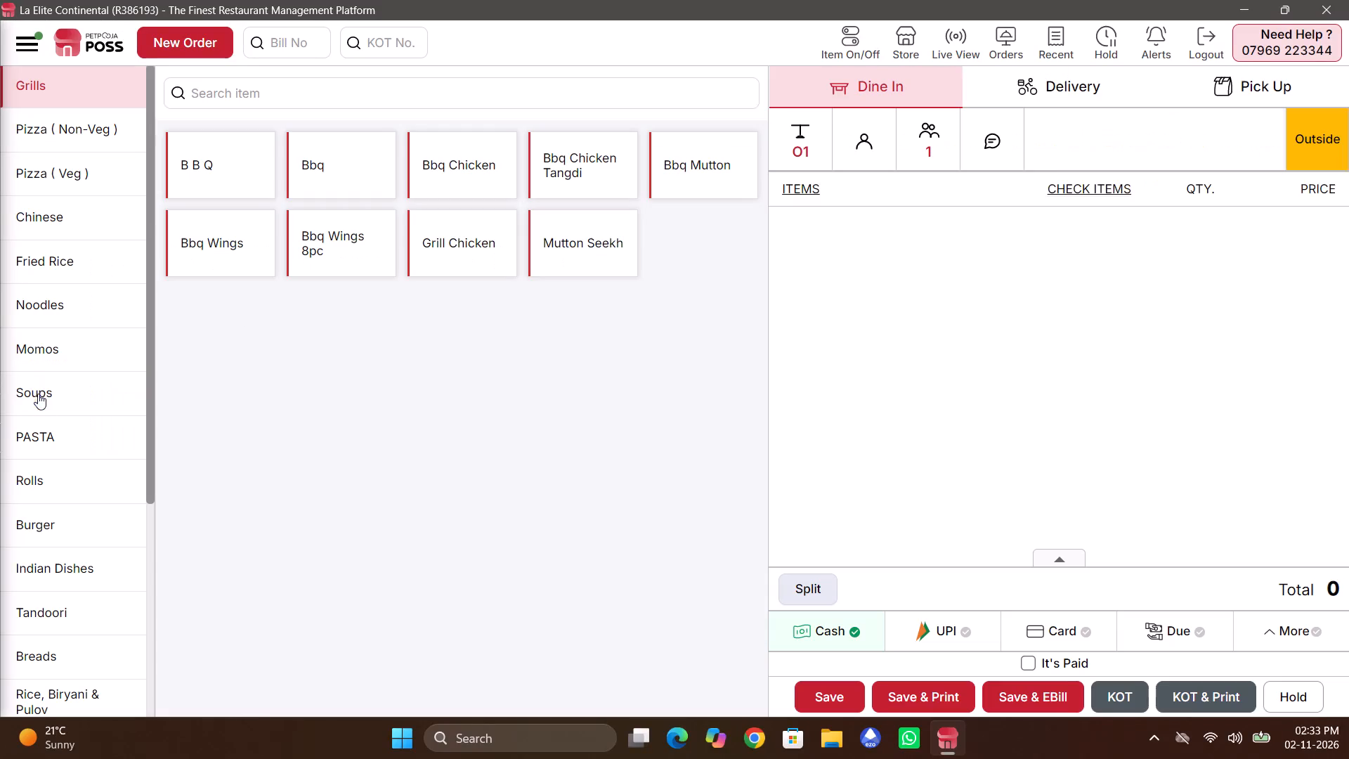
Set table O1's payment method to UPI and save the order with an e-bill.
left_click(1329, 199)
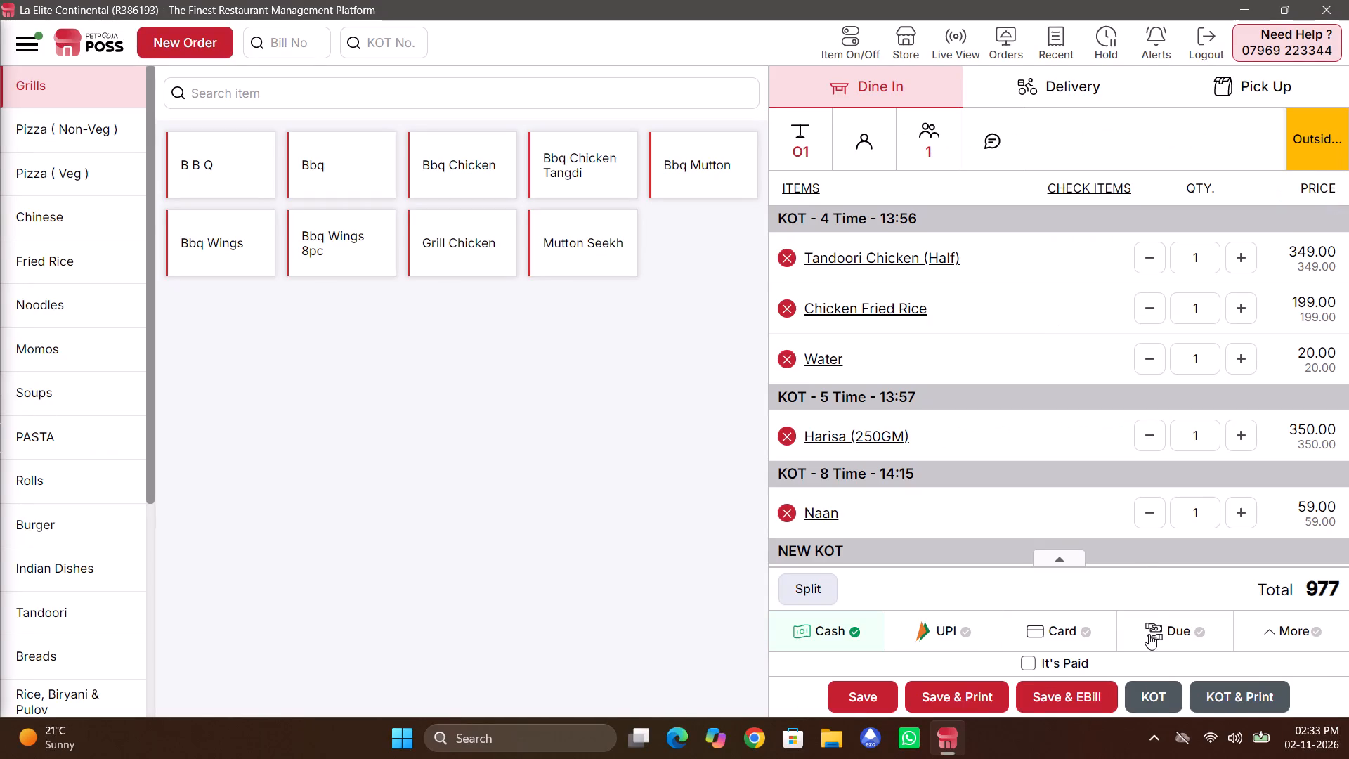
left_click(987, 637)
left_click(1061, 698)
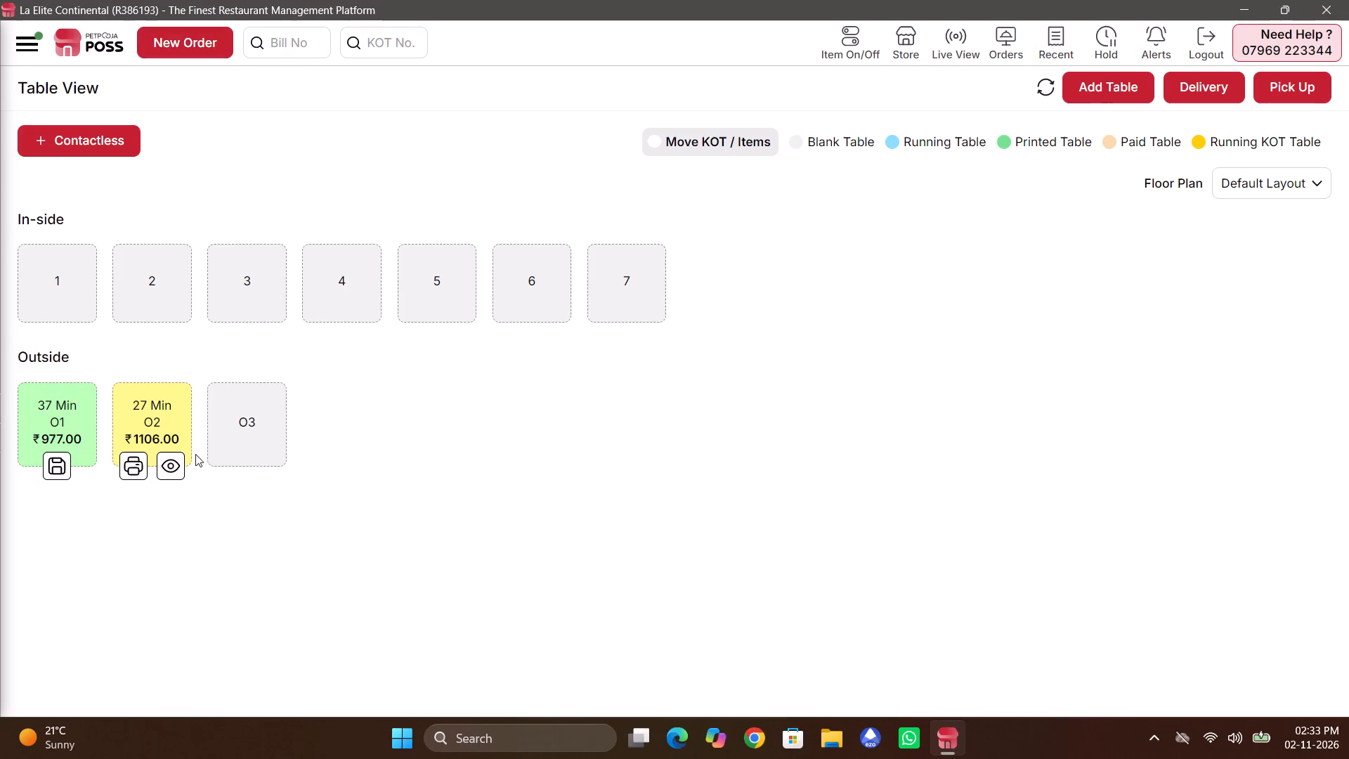
Settle outside table O1's bill with UPI as the payment type.
left_click(68, 469)
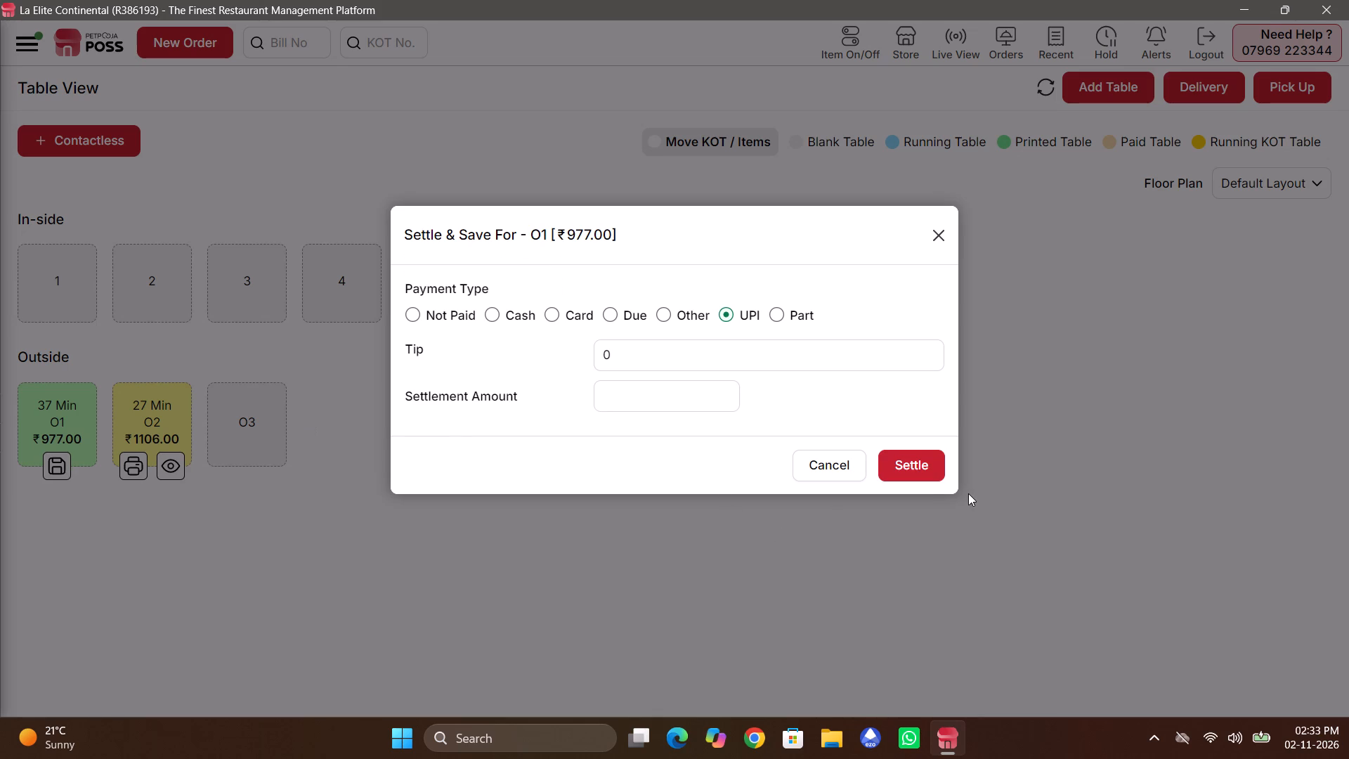
left_click(924, 488)
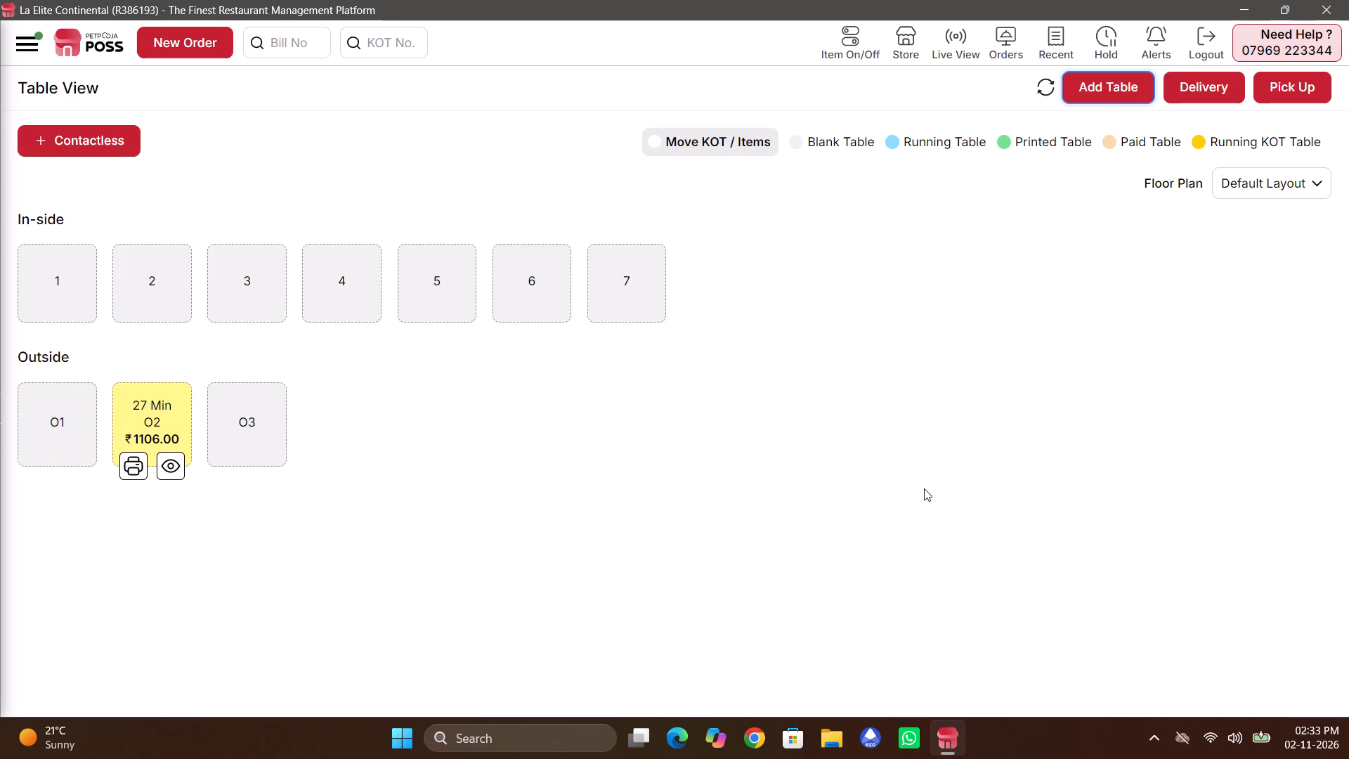